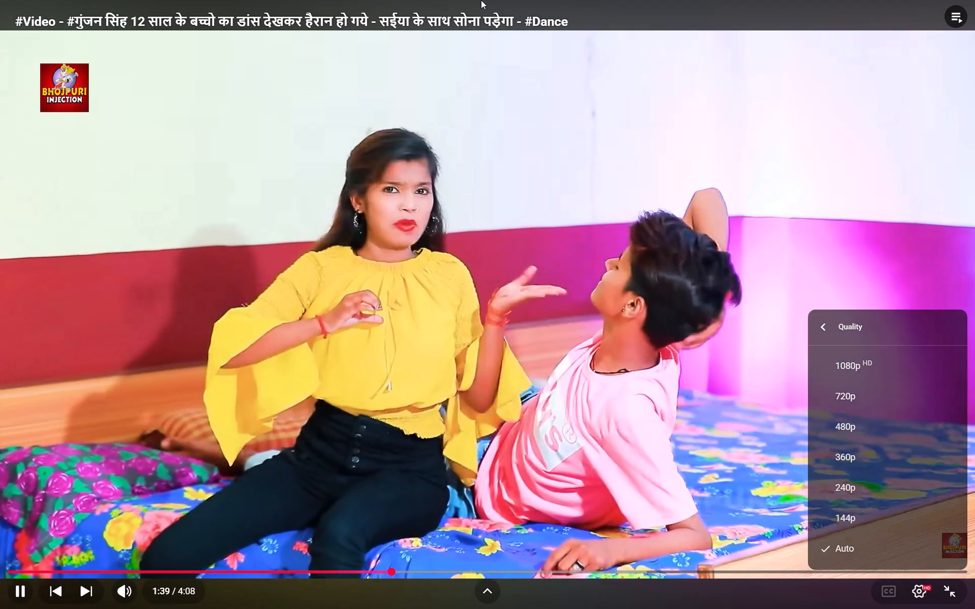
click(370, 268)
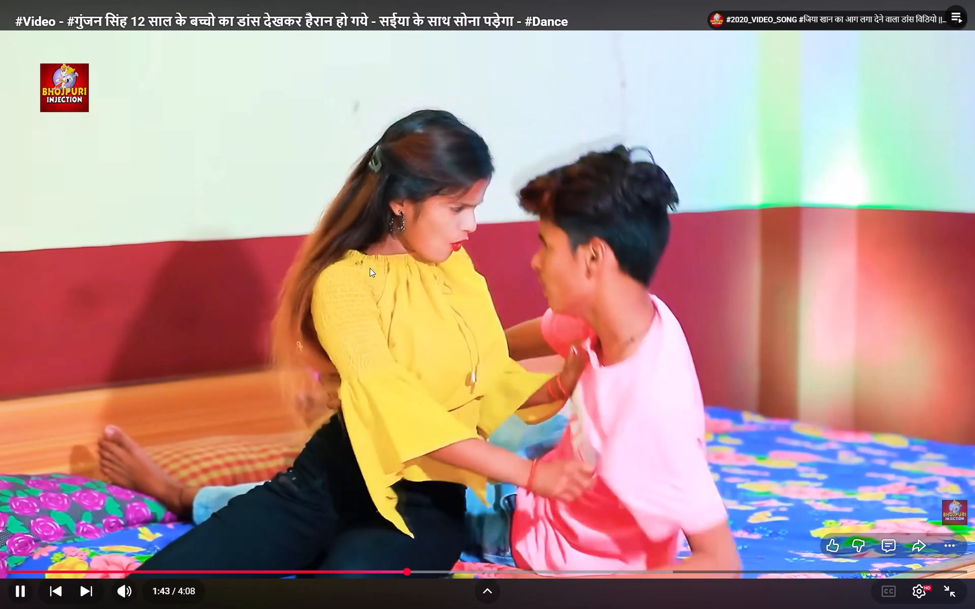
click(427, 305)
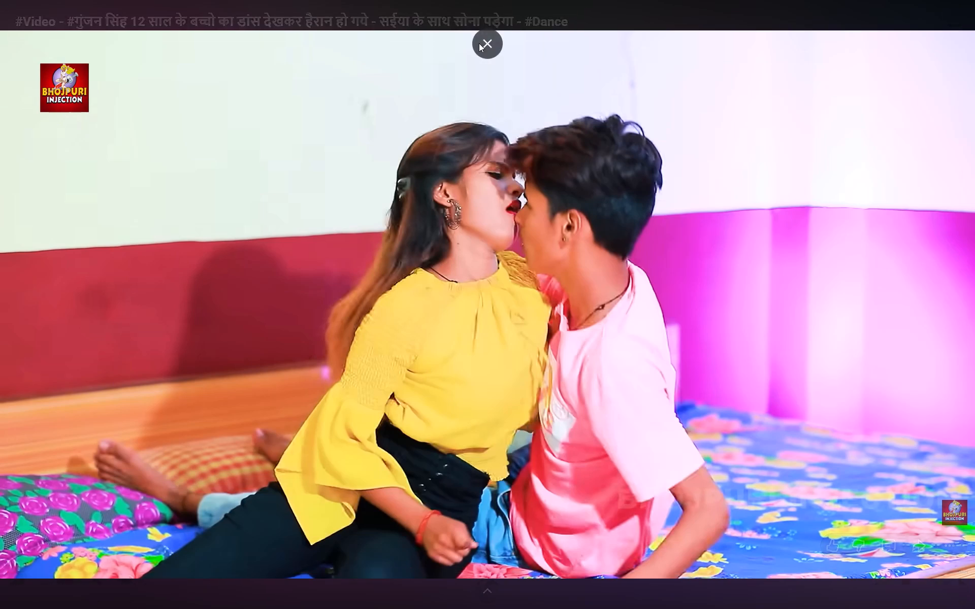
Exit the full-screen video, switch to the Valmo console and open the Manage Reverse Pickup page.
click(479, 43)
click(93, 11)
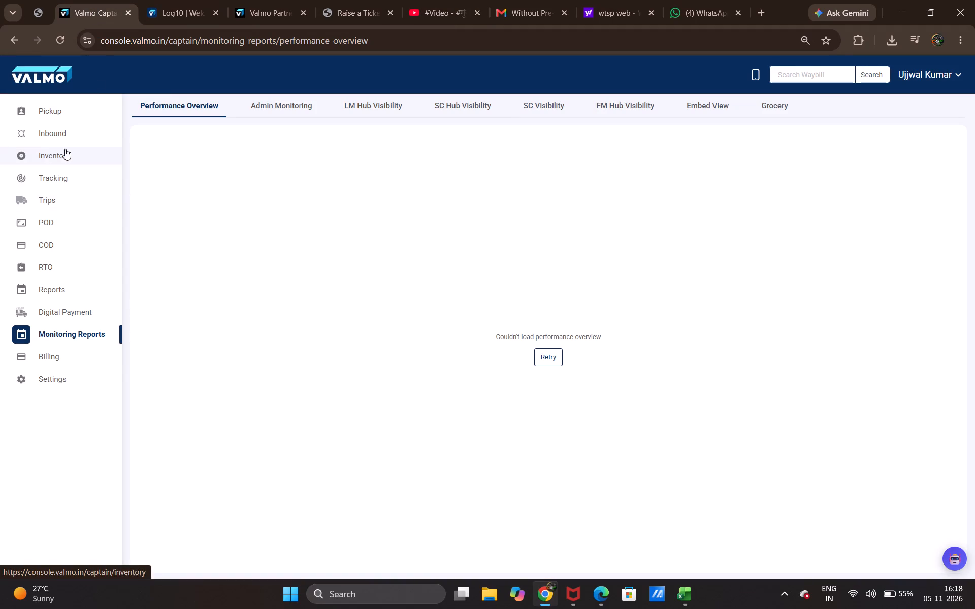
click(60, 111)
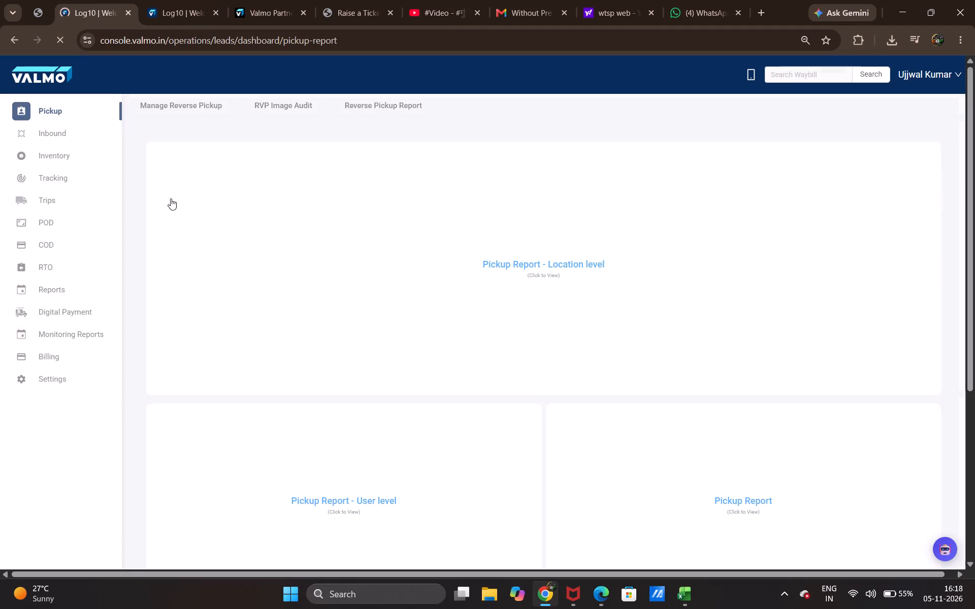
click(176, 106)
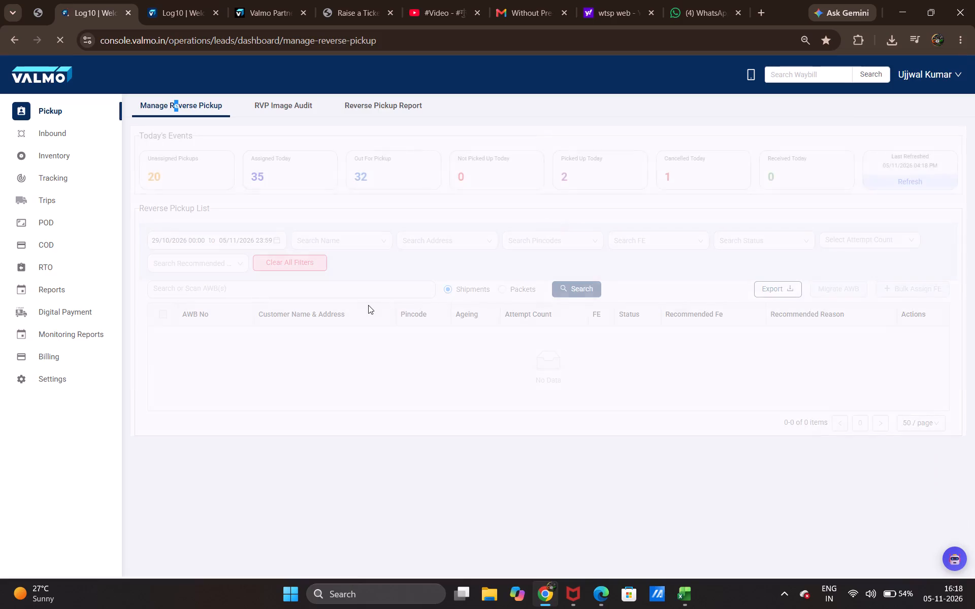
Look through the reverse pickup list, checking each shipment's ageing, status, attempt count and assigned field executive.
scroll(368, 305, down, 10)
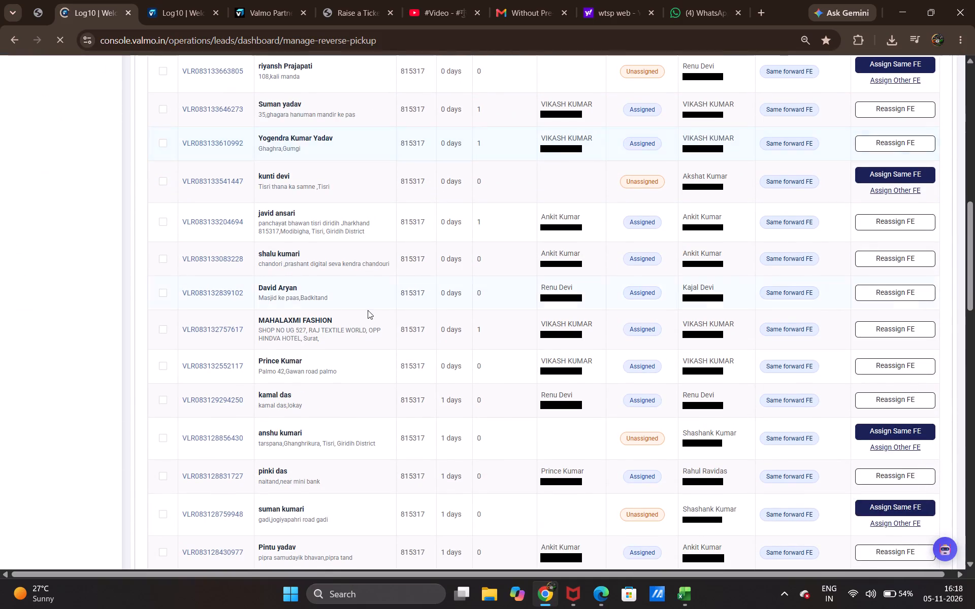
scroll(368, 310, down, 3)
scroll(424, 309, down, 3)
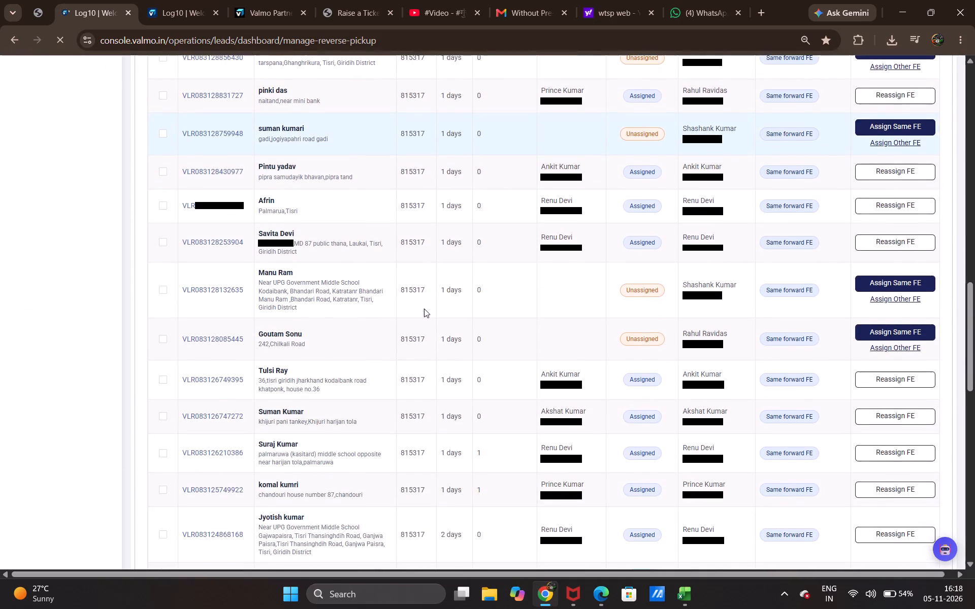
scroll(424, 309, down, 6)
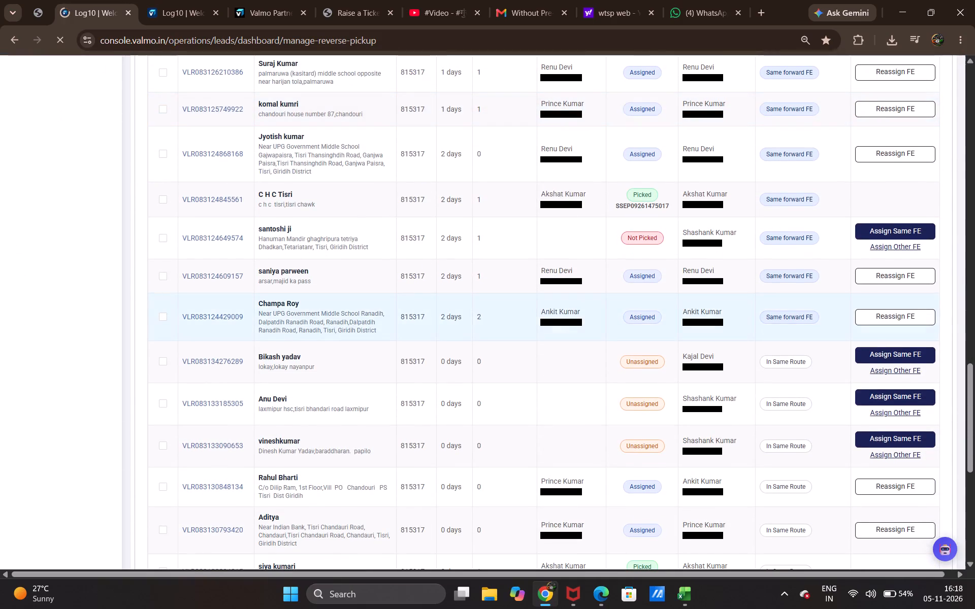
scroll(481, 313, down, 5)
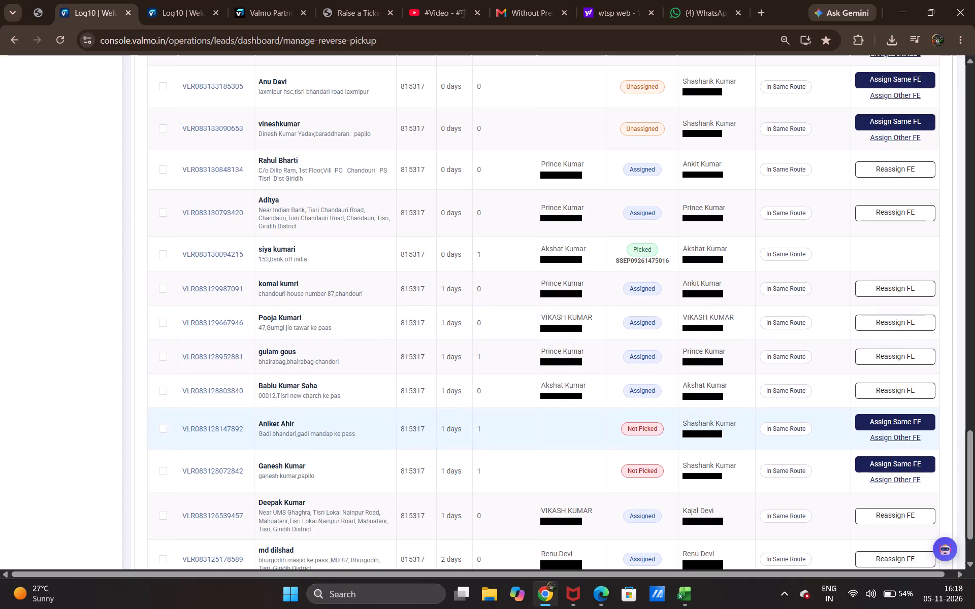
scroll(274, 319, up, 1)
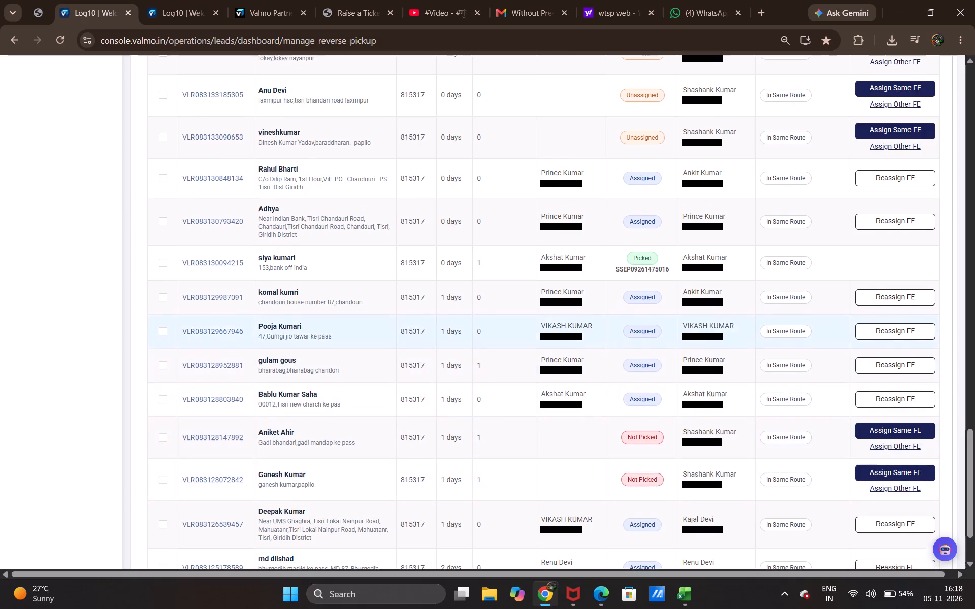
scroll(274, 319, up, 4)
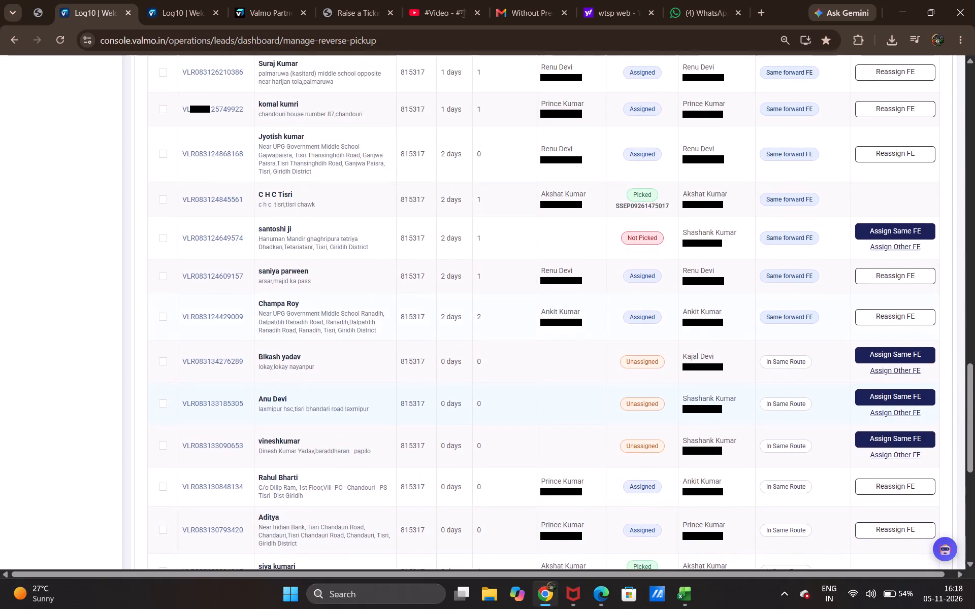
scroll(270, 319, up, 7)
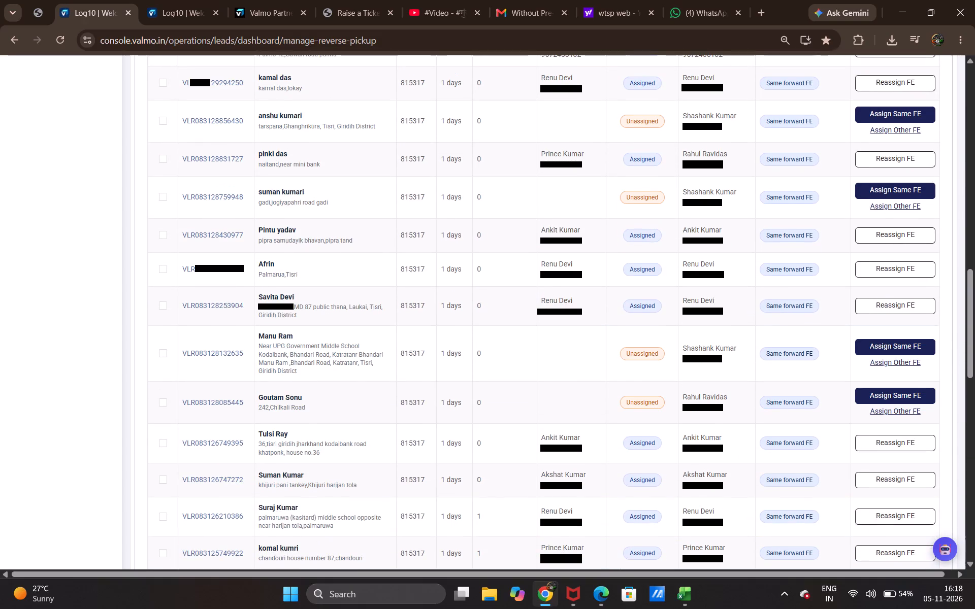
Call the customer of the reverse pickup waybill ending in 1727 from its consignee details, and close the waybill.
click(224, 158)
click(123, 261)
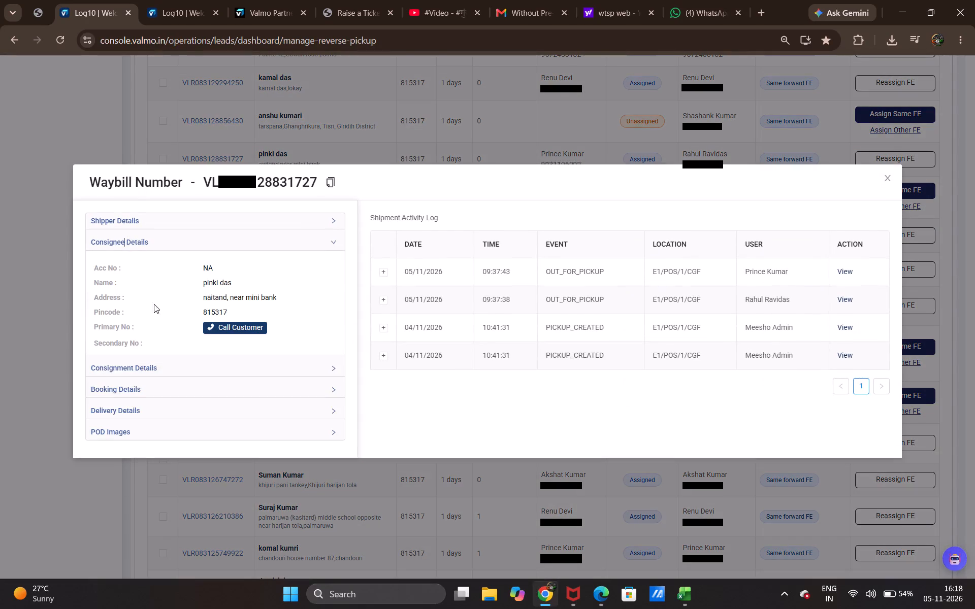
click(231, 323)
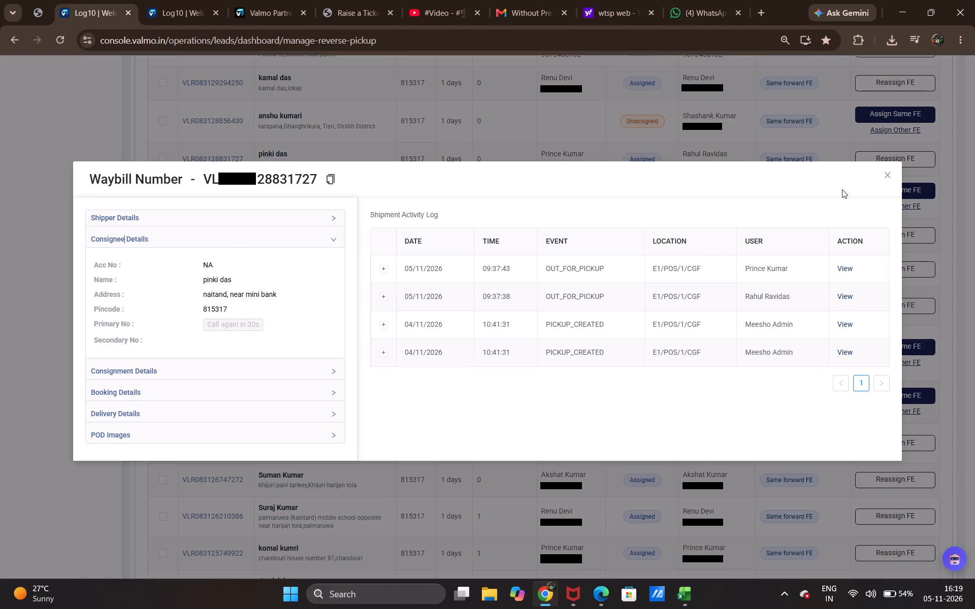
click(890, 170)
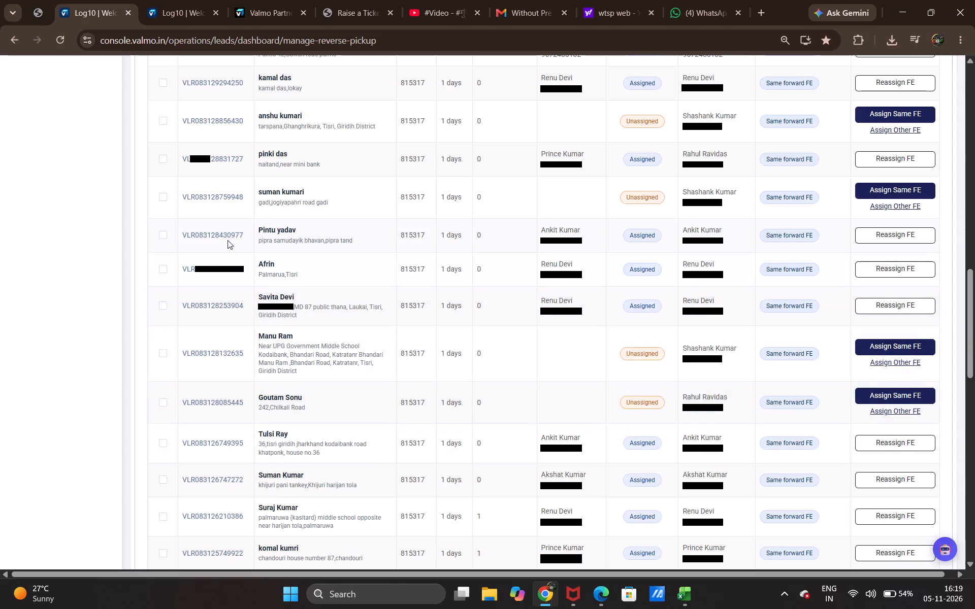
Call the customer of the waybill ending in 1727 once more from its consignee details, and close the waybill.
click(213, 160)
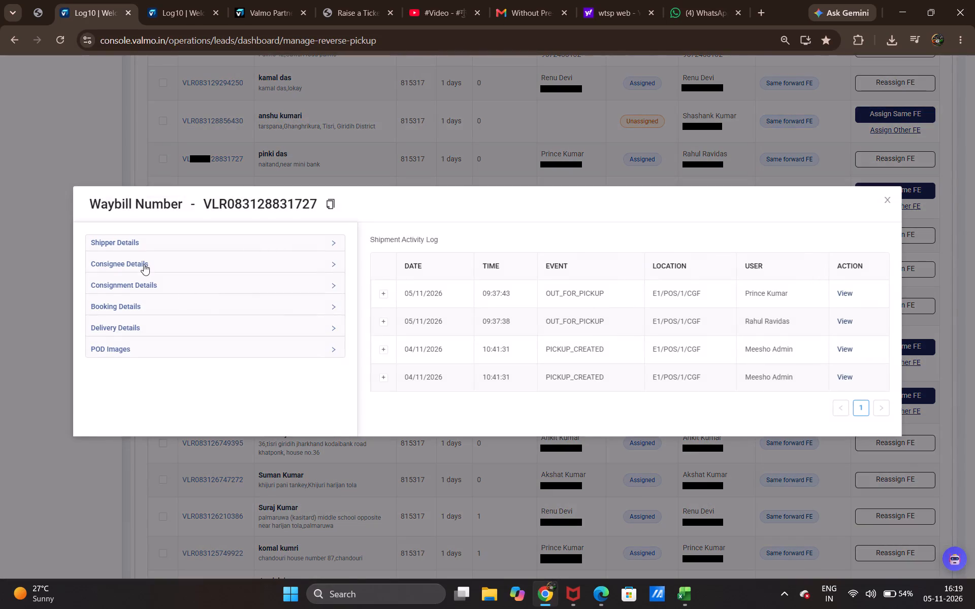
click(143, 263)
click(258, 325)
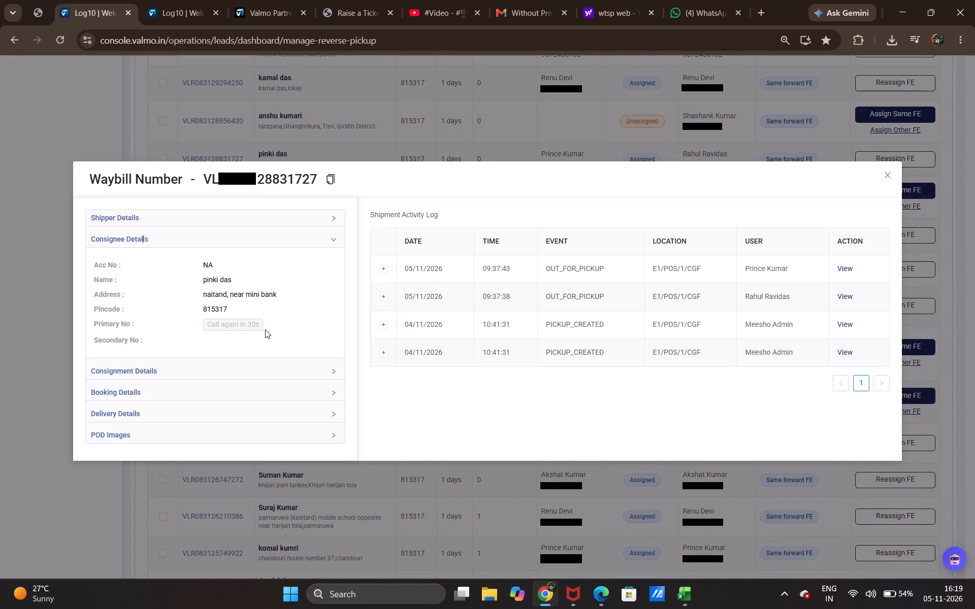
click(892, 172)
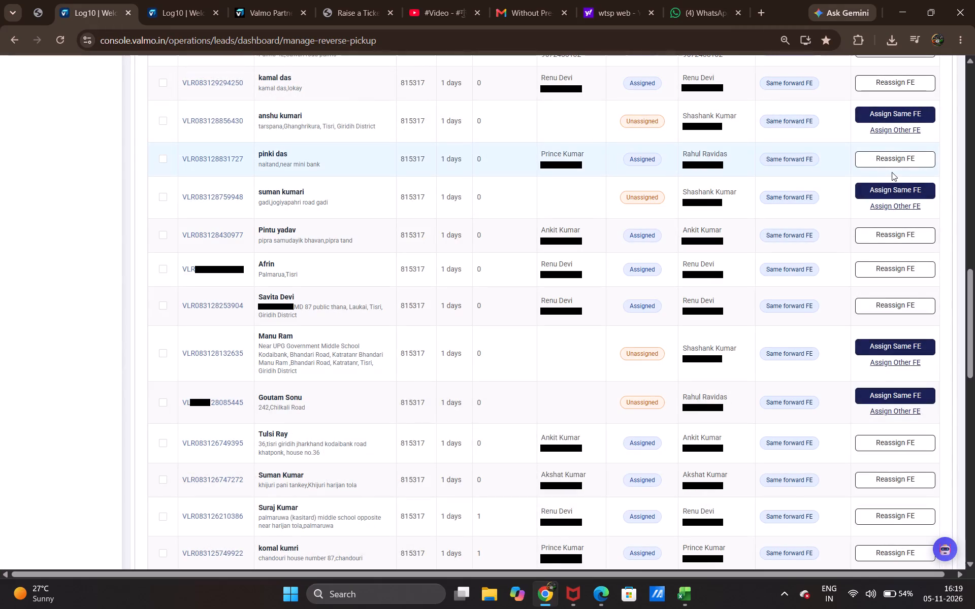
Reload the Manage Reverse Pickup page to view the latest pickup events and list.
scroll(272, 141, up, 15)
scroll(34, 159, up, 7)
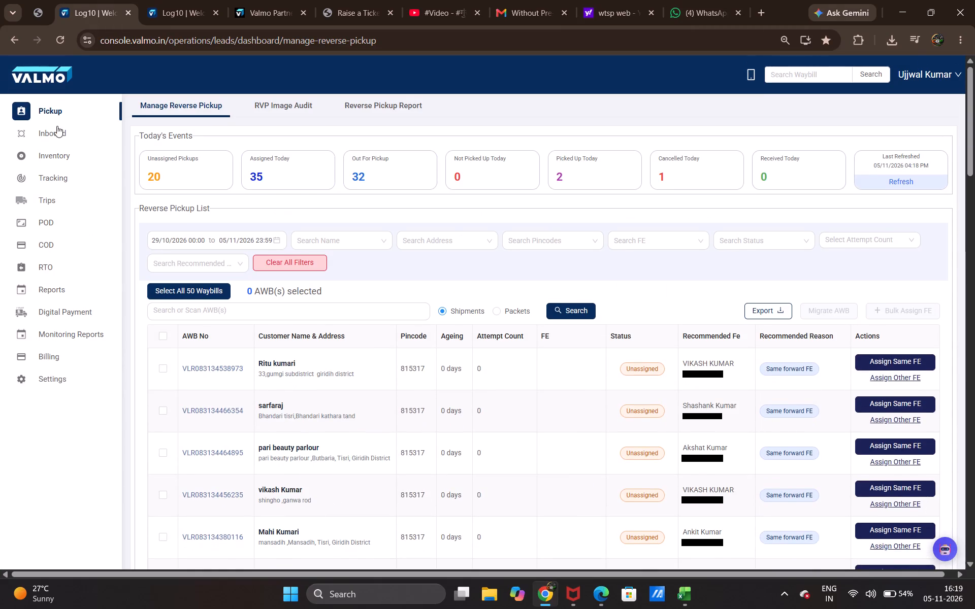
click(57, 126)
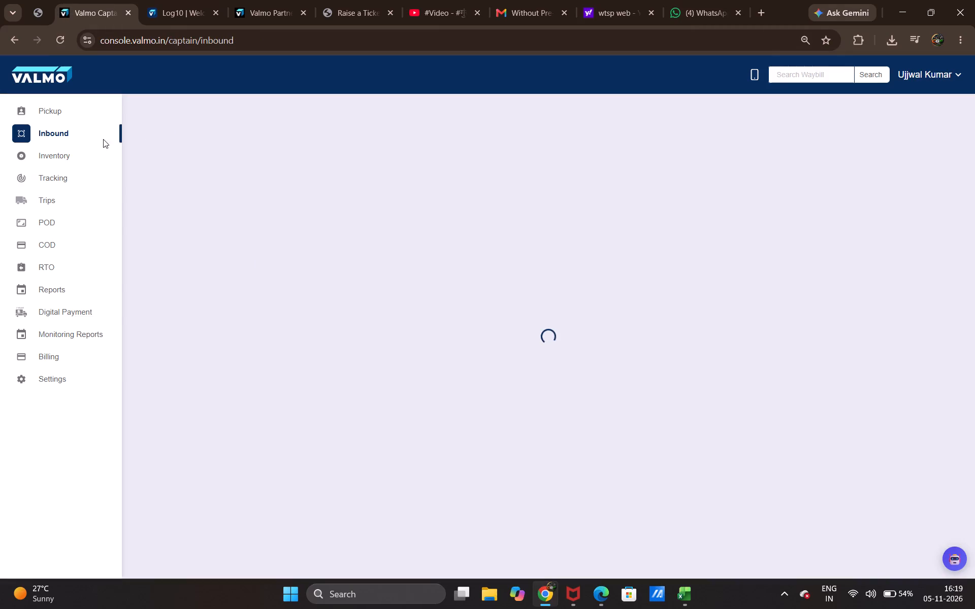
click(51, 110)
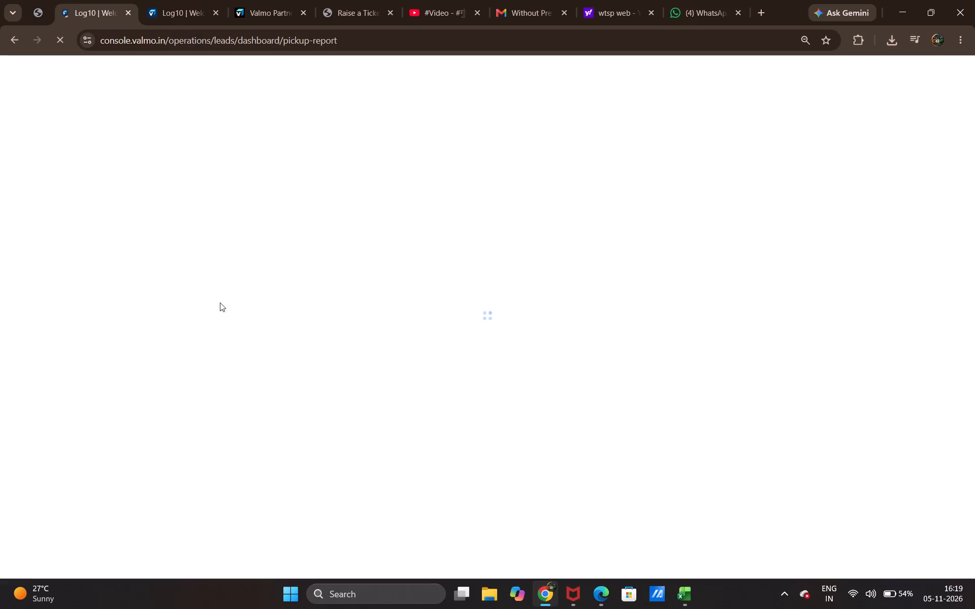
click(172, 108)
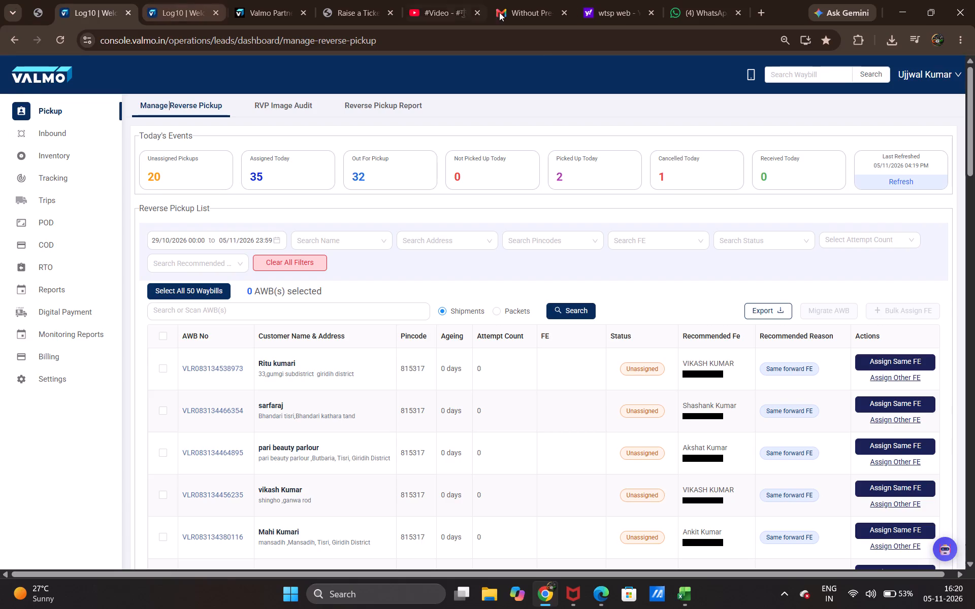
Switch to YouTube, resume the paused dance video and watch it in full screen.
click(464, 8)
click(457, 177)
click(658, 463)
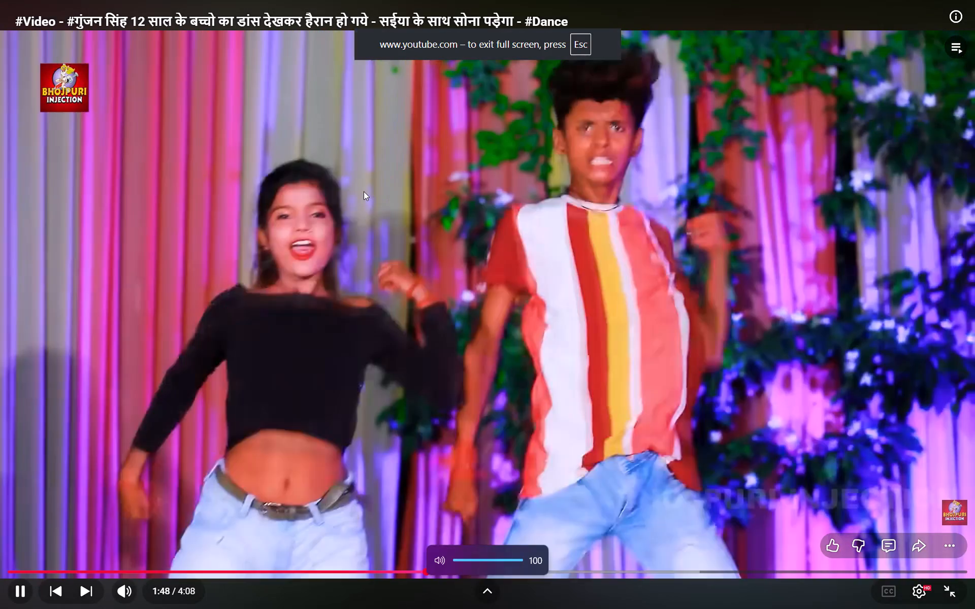
click(479, 41)
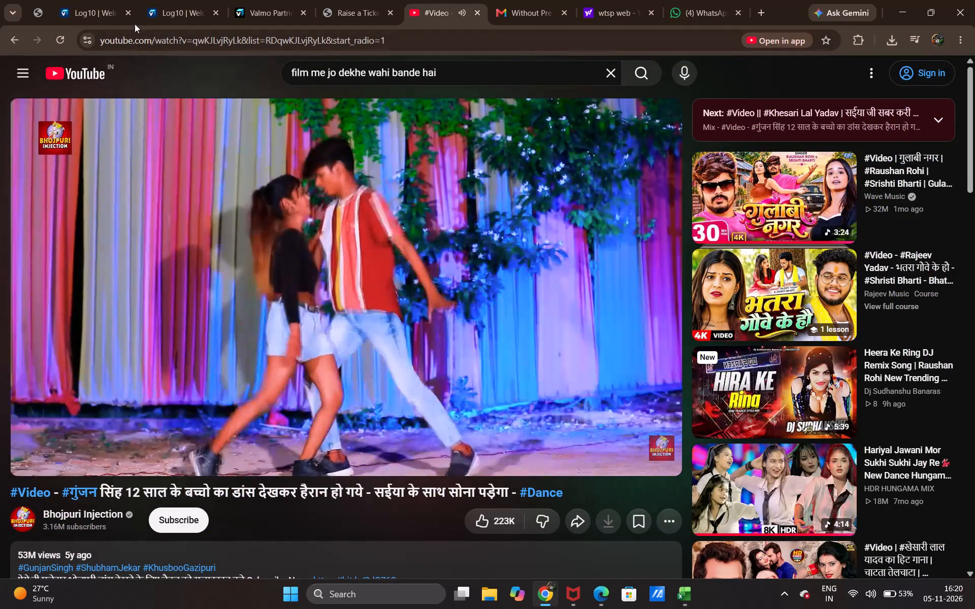
click(105, 8)
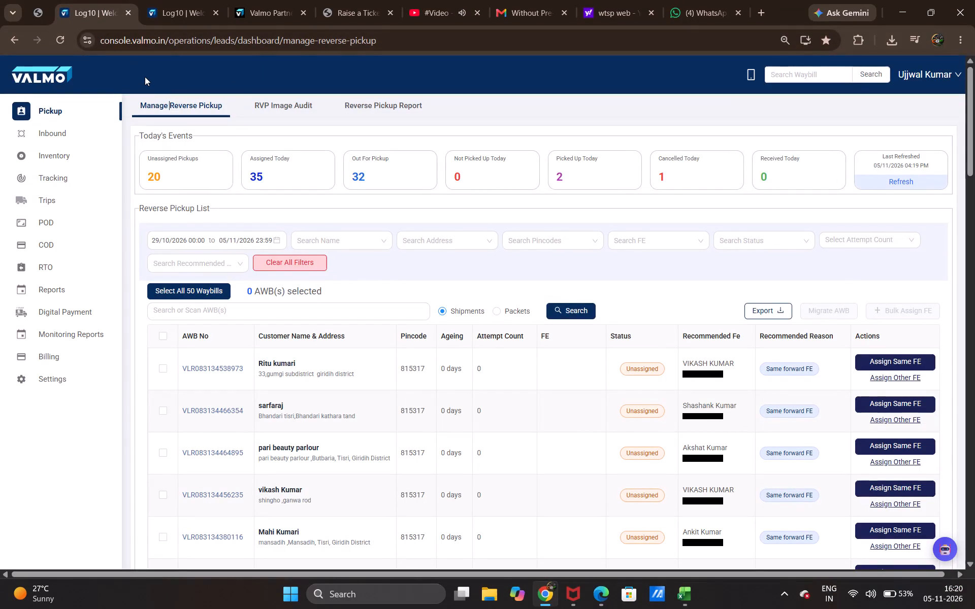
click(424, 17)
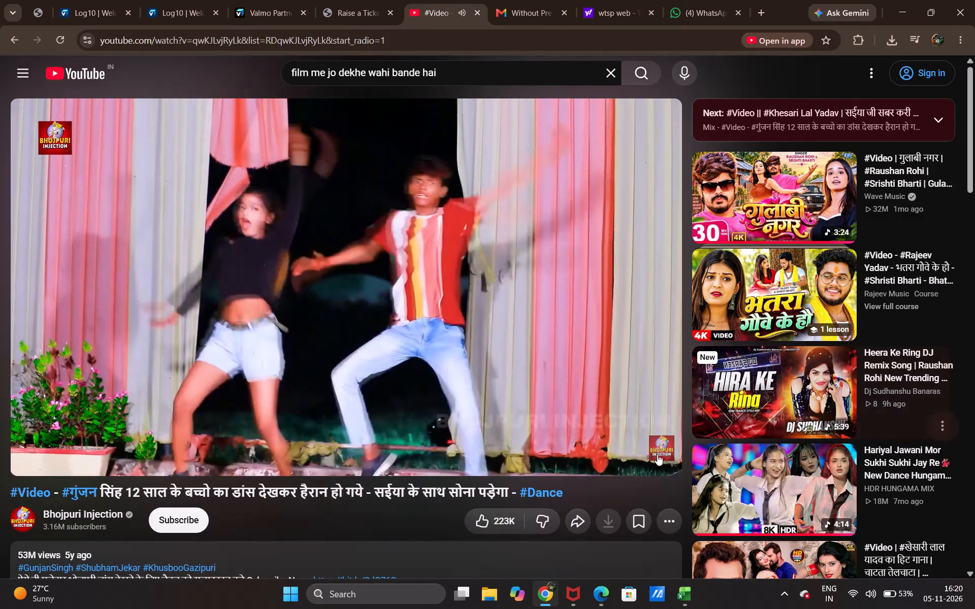
click(659, 454)
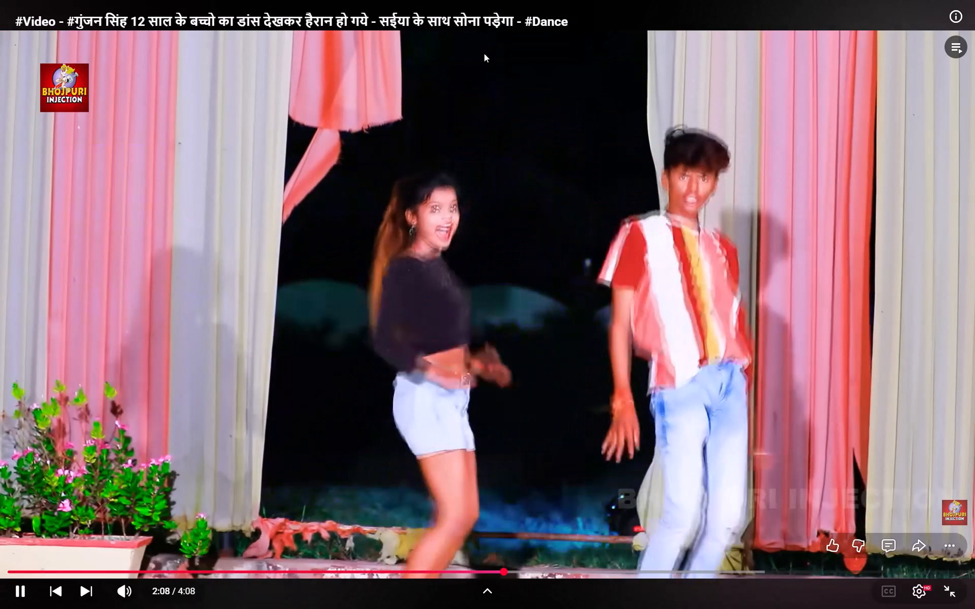
click(489, 45)
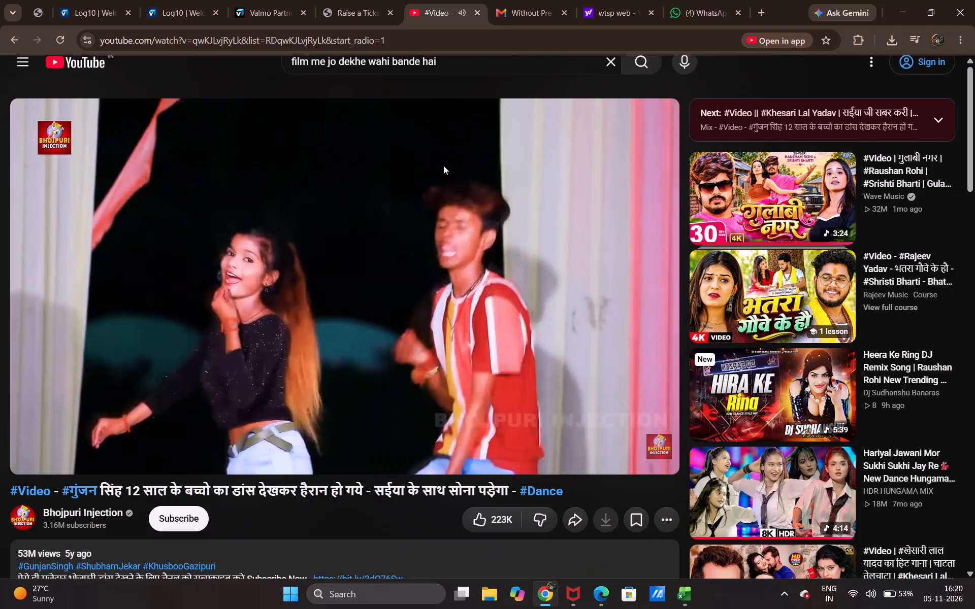
Return to the Valmo console and open the DRS list in the Inventory section.
click(80, 7)
click(46, 179)
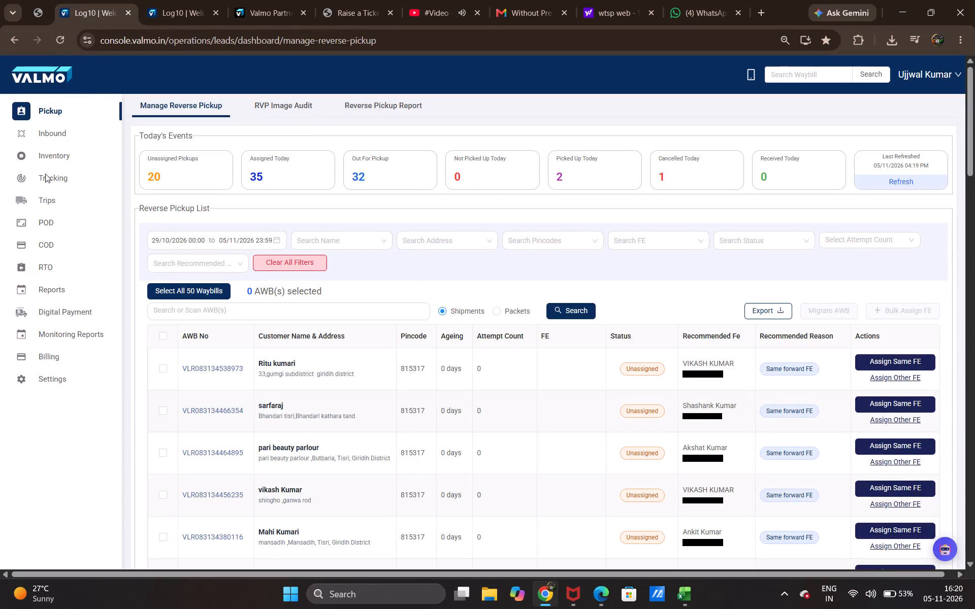
click(53, 151)
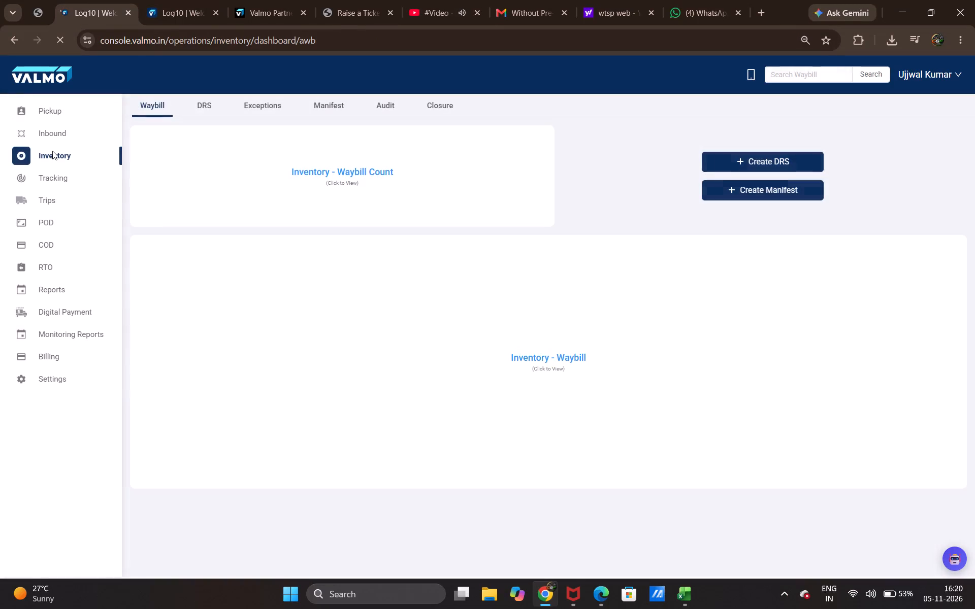
click(201, 103)
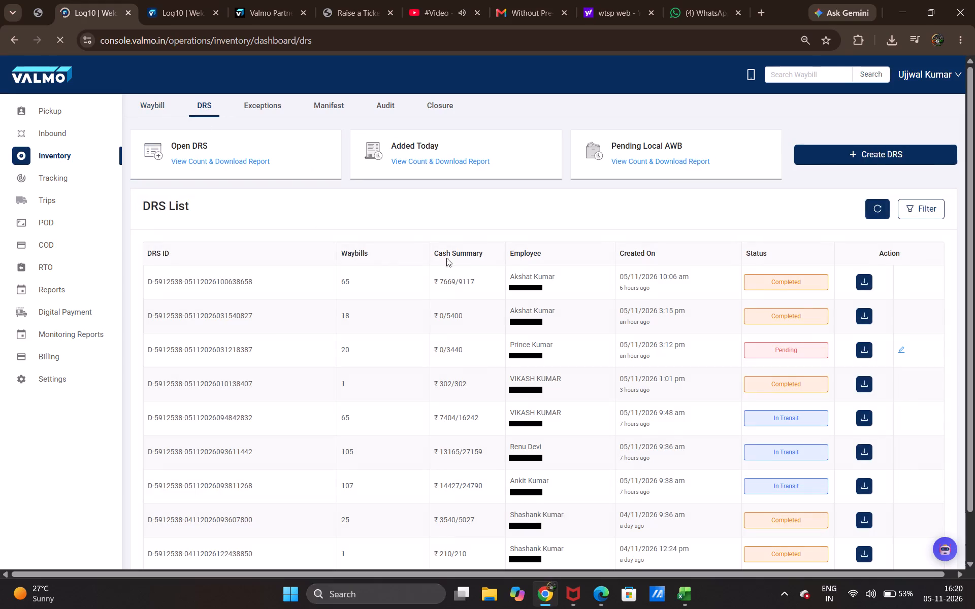
scroll(530, 248, down, 2)
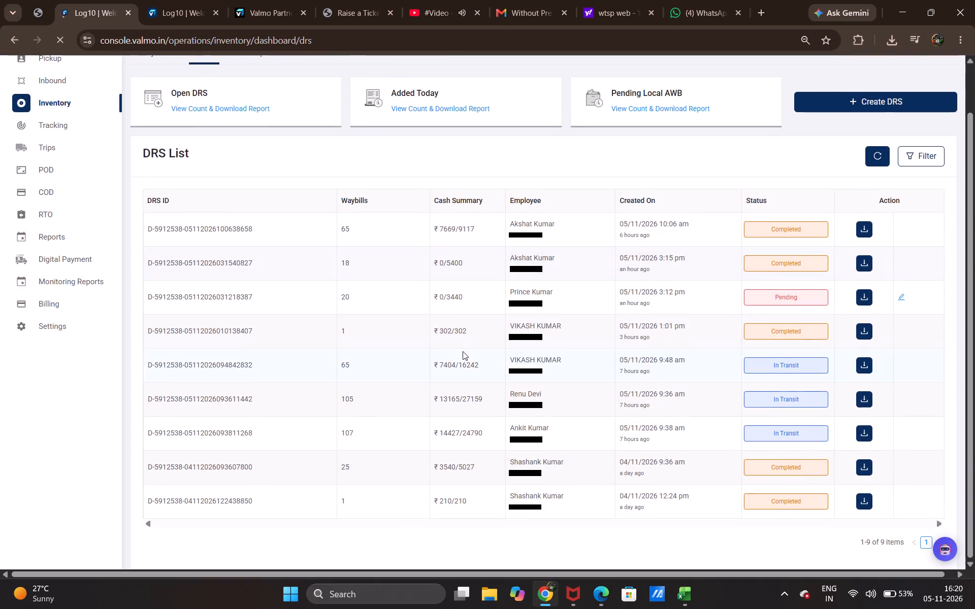
click(902, 297)
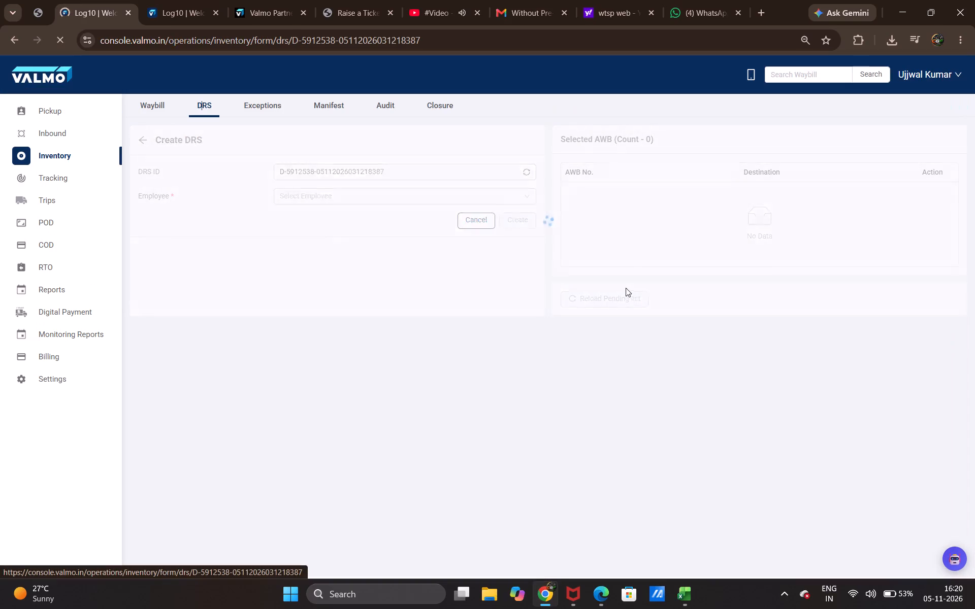
triple_click(933, 187)
triple_click(933, 187)
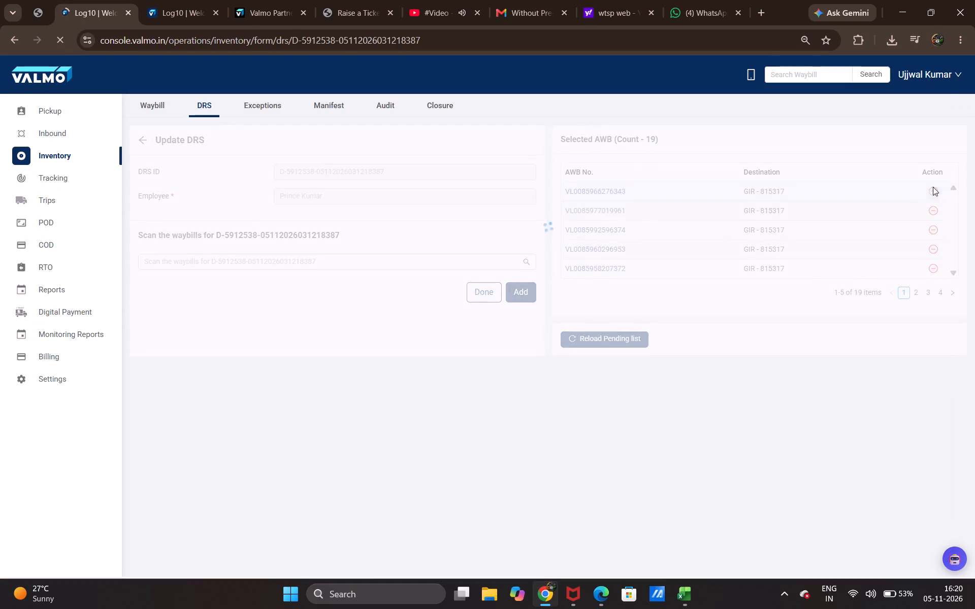
triple_click(933, 187)
triple_click(933, 187)
triple_click(933, 187)
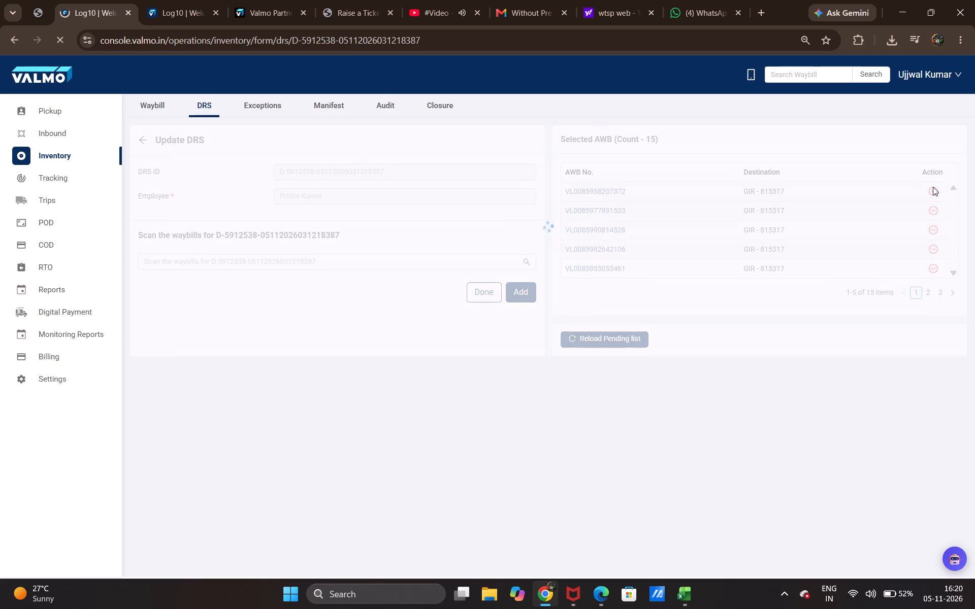
triple_click(933, 187)
triple_click(933, 187)
triple_click(933, 187)
triple_click(933, 187)
triple_click(933, 187)
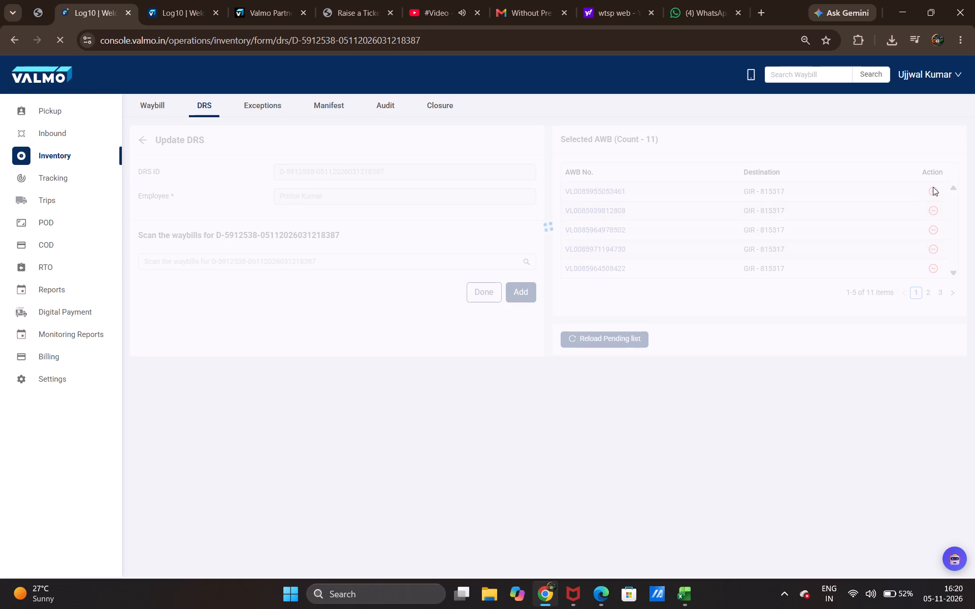
triple_click(933, 187)
triple_click(933, 187)
triple_click(933, 187)
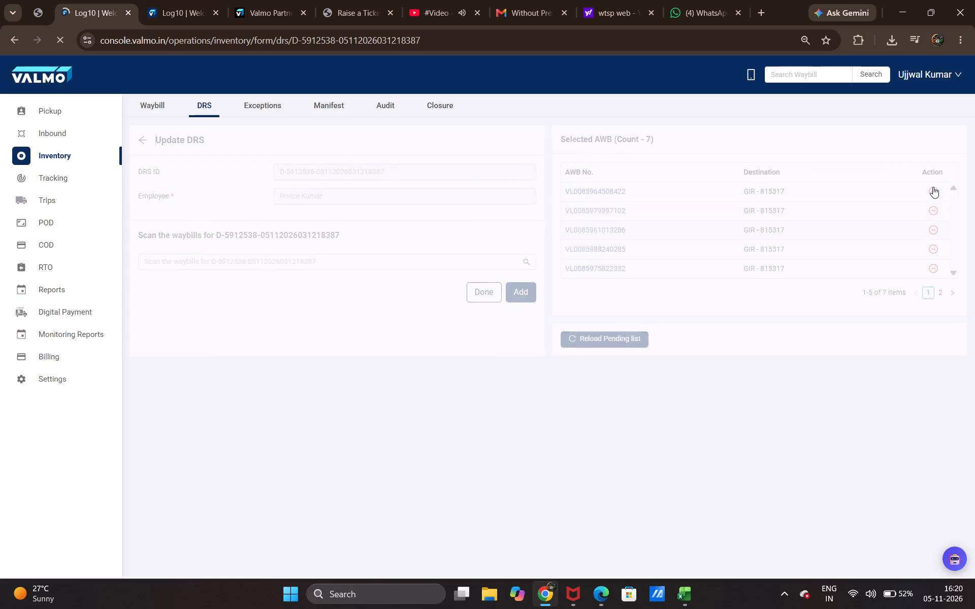
triple_click(933, 187)
triple_click(933, 187)
triple_click(933, 187)
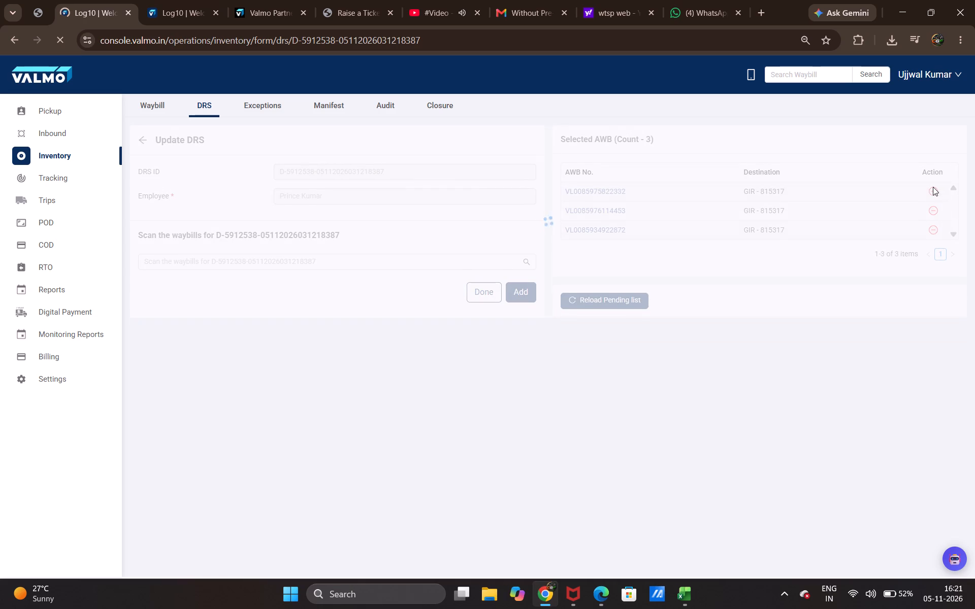
triple_click(933, 187)
triple_click(933, 187)
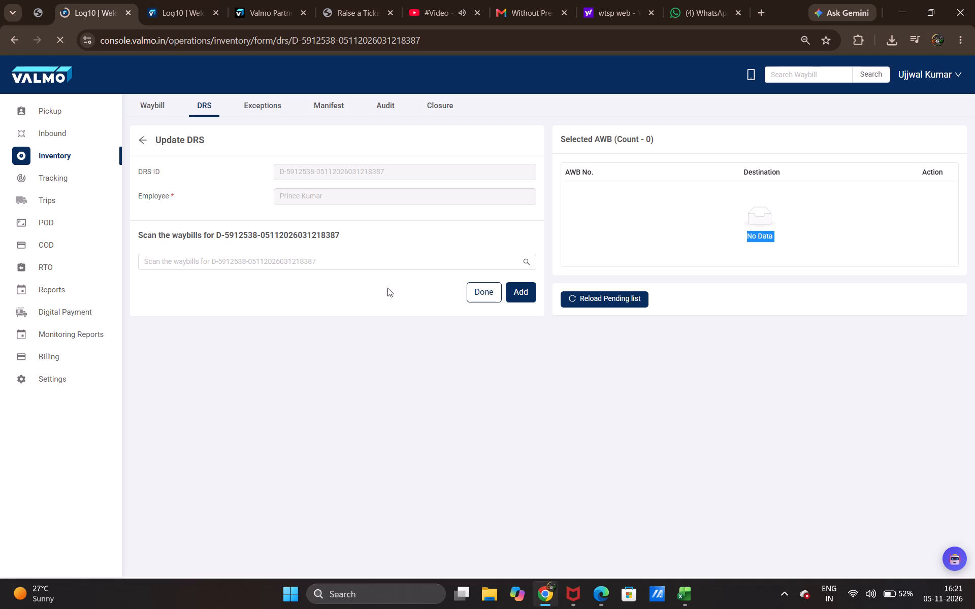
click(381, 260)
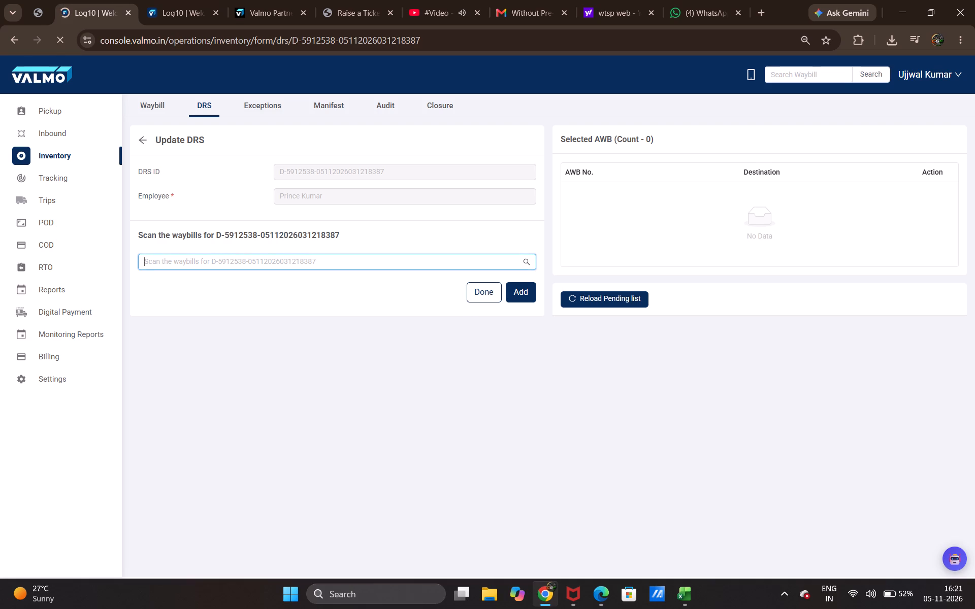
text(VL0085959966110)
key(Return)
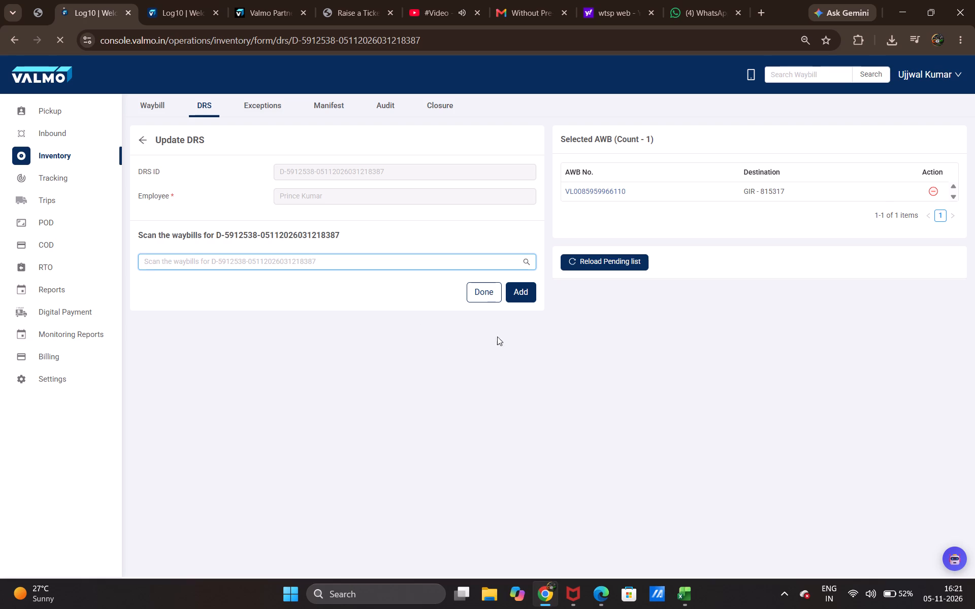
Finish the DRS update, skipping the assignment of priority shipments.
click(485, 292)
click(471, 342)
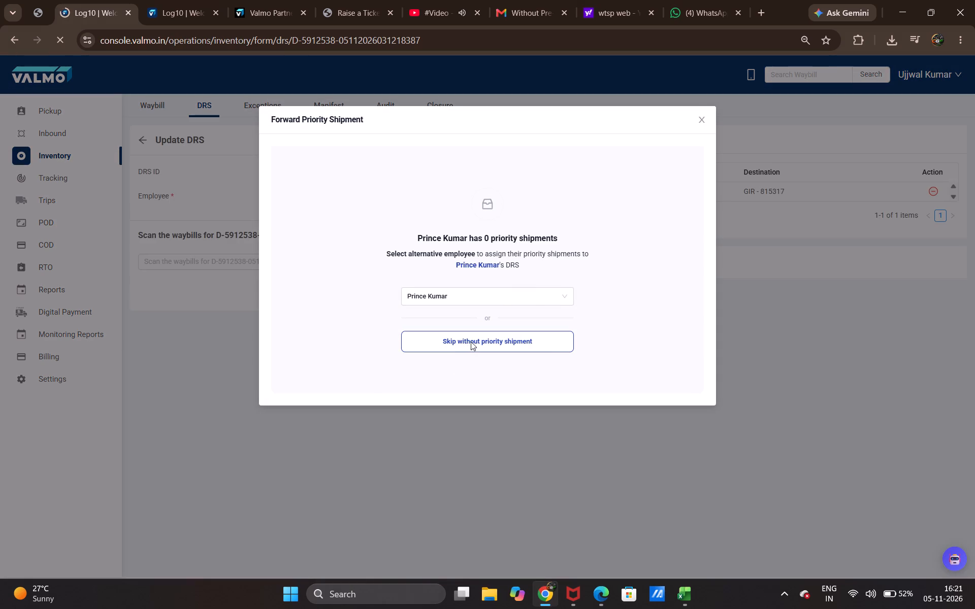
click(459, 345)
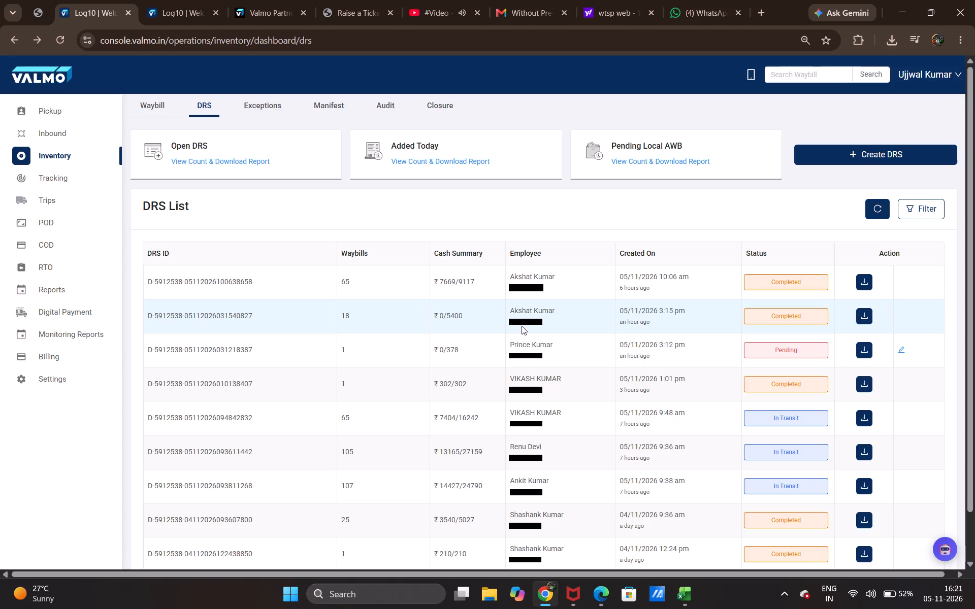
Switch to YouTube and pause the dance video.
click(435, 9)
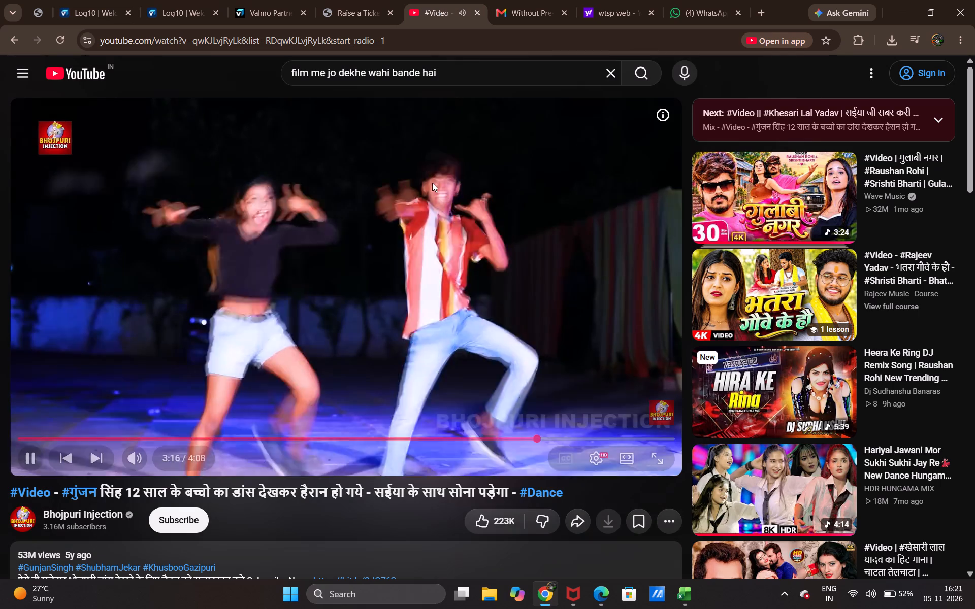
click(432, 183)
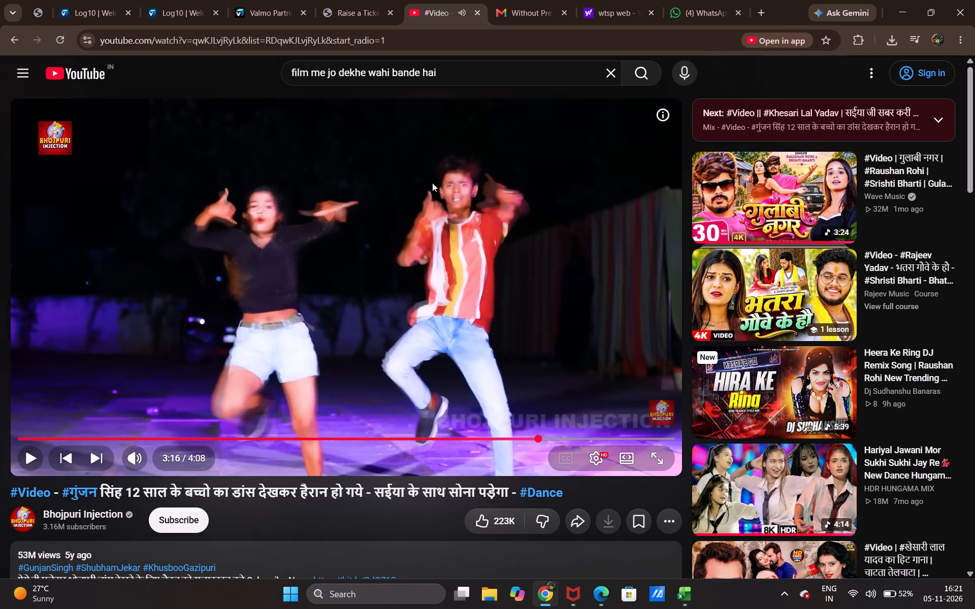
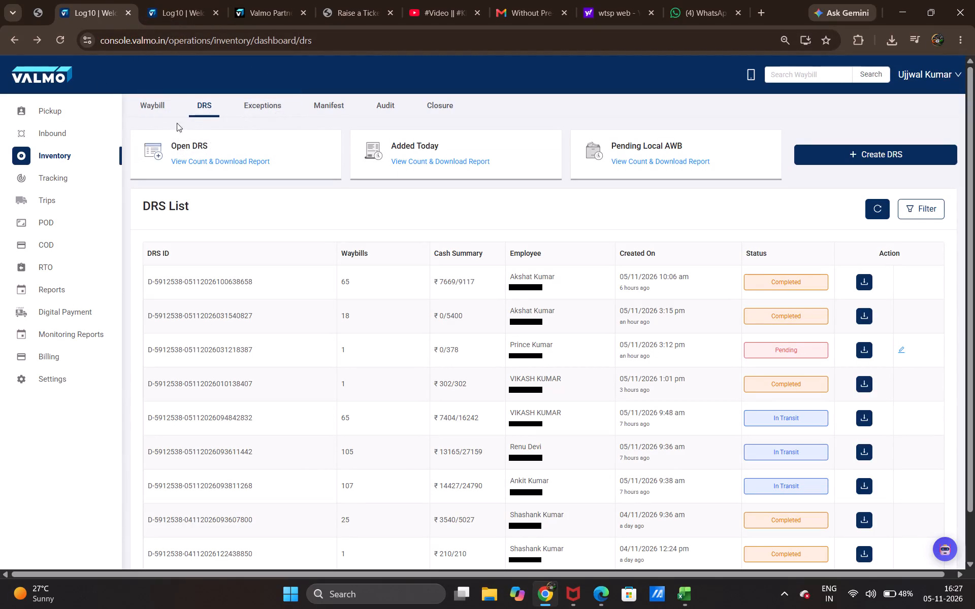
click(839, 156)
click(287, 194)
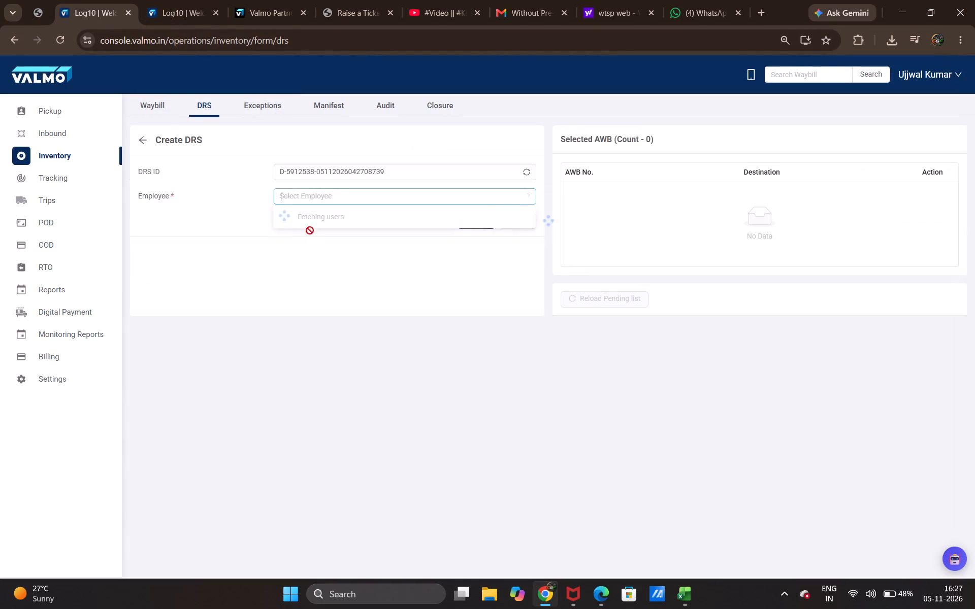
click(298, 229)
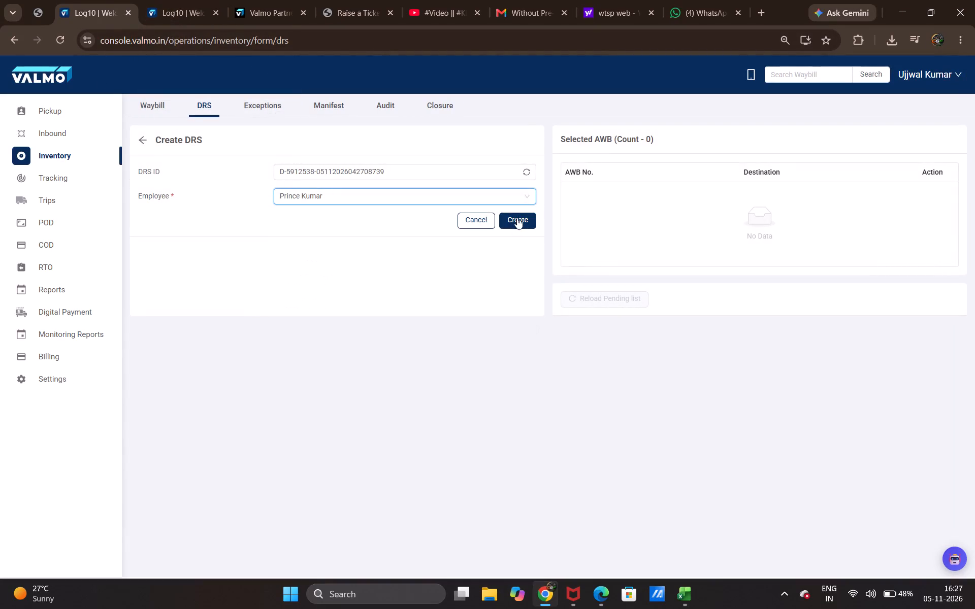
click(518, 218)
click(299, 265)
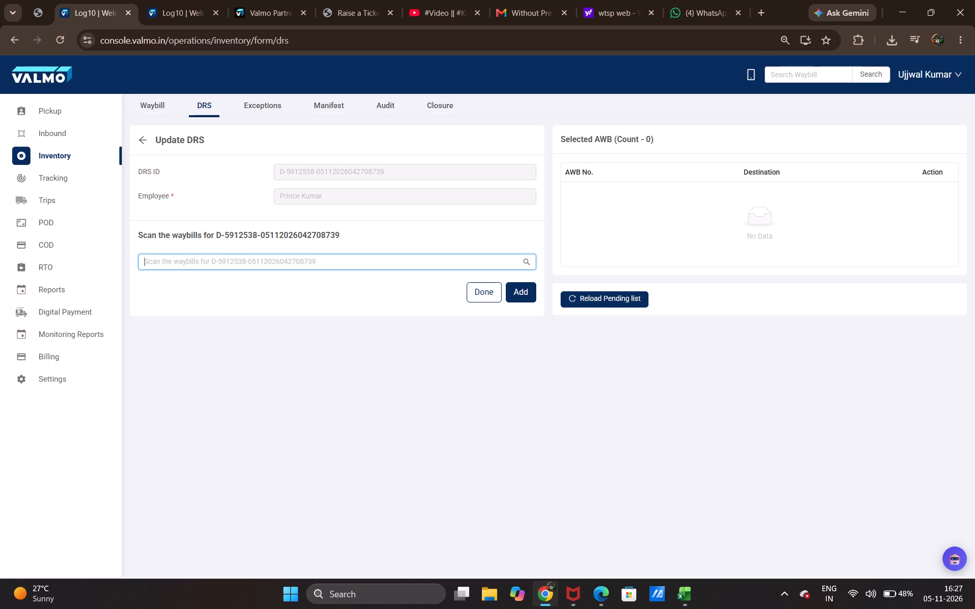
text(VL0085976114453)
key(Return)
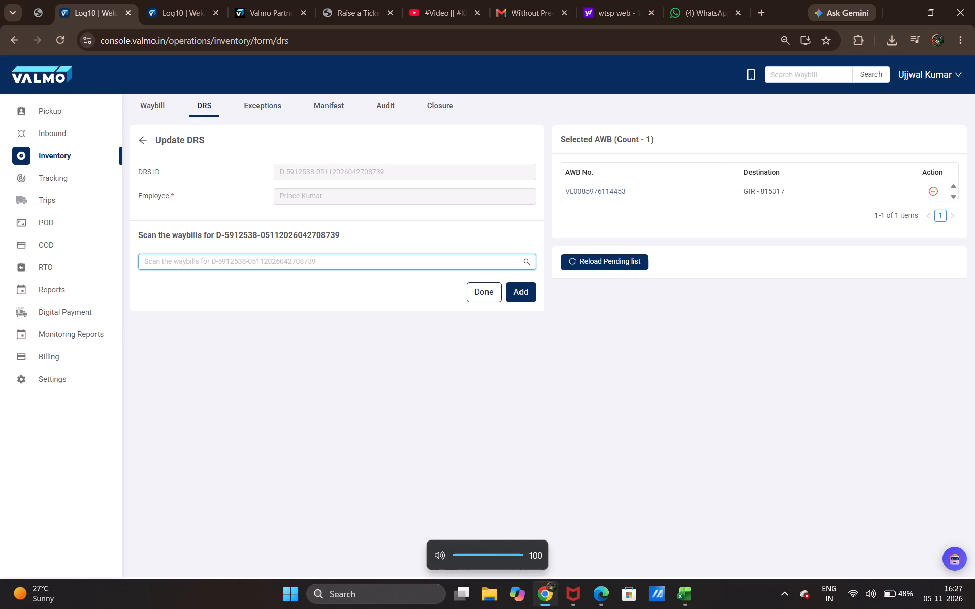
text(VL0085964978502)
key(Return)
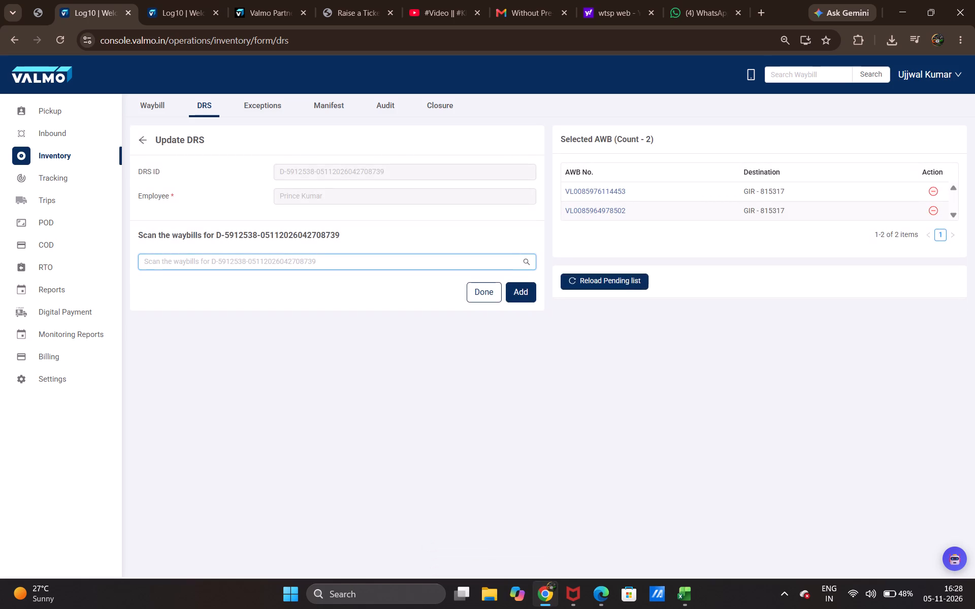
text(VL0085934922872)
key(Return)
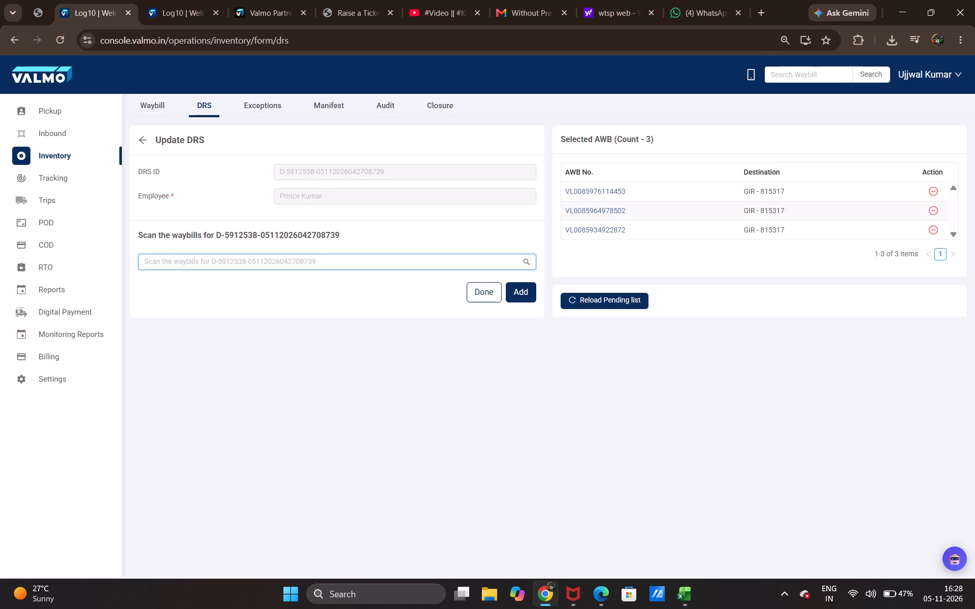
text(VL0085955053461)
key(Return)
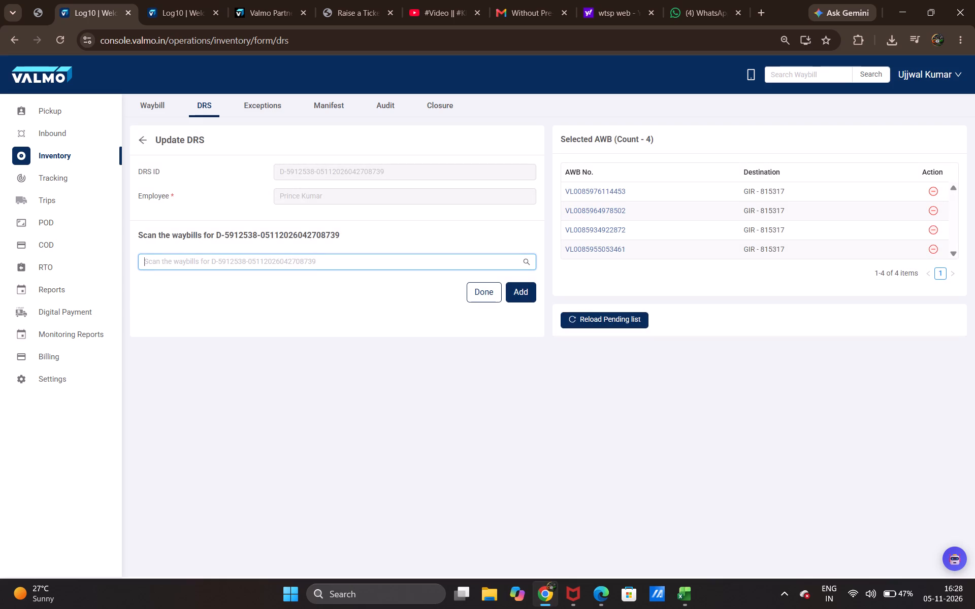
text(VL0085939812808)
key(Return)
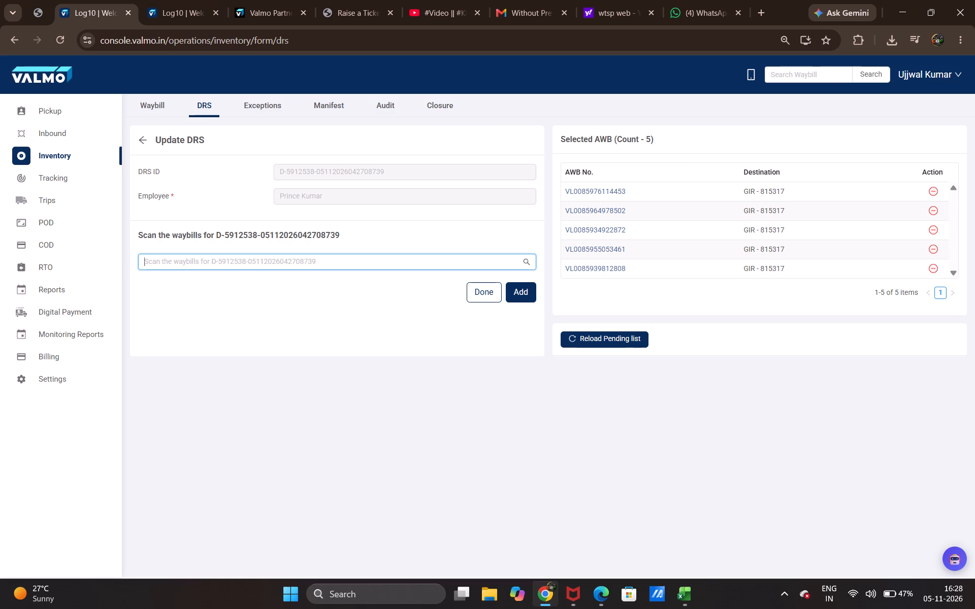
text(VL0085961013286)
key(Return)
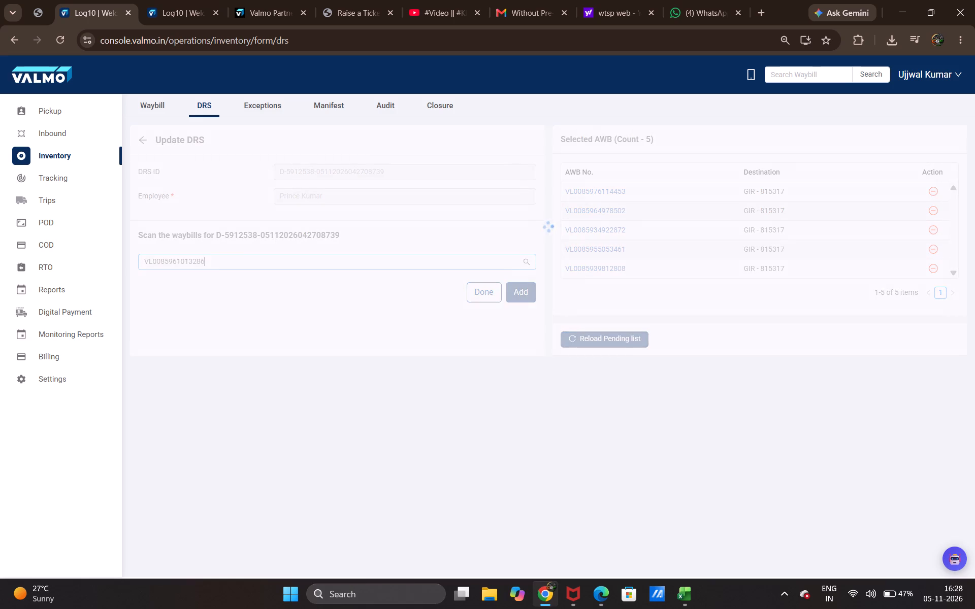
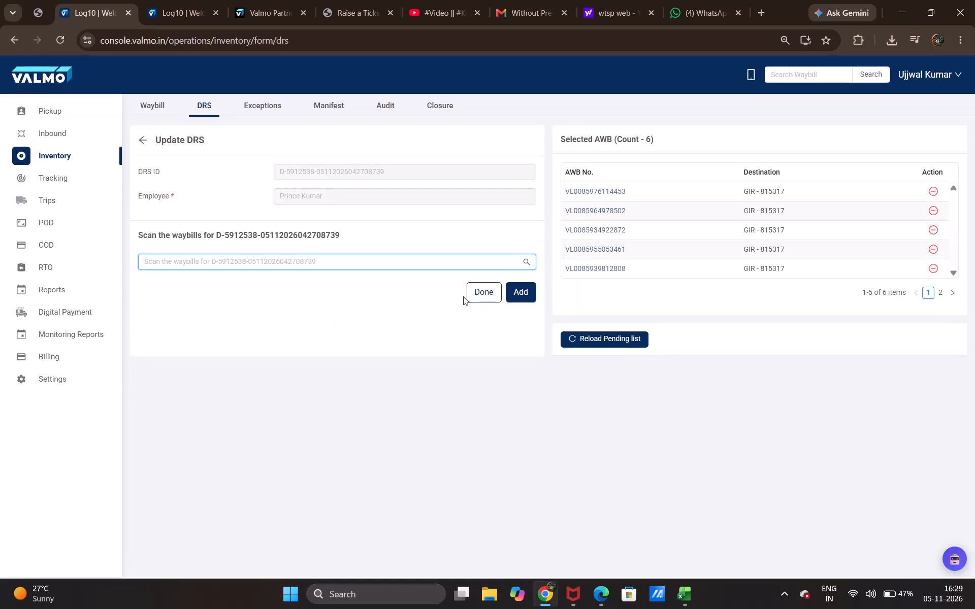
Finish scanning waybills for the new DRS, confirm it, and return to the DRS list.
click(483, 296)
click(507, 336)
click(514, 339)
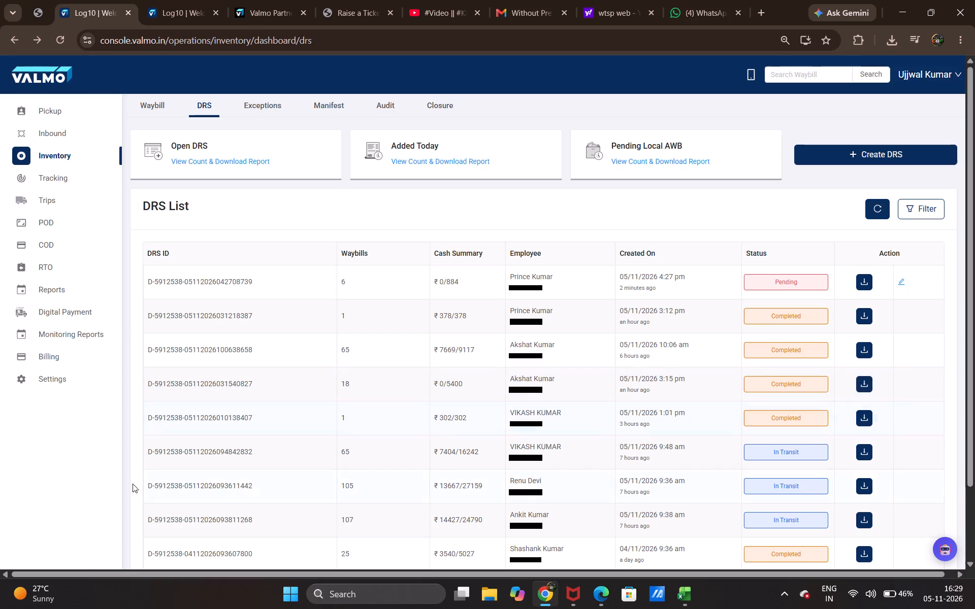
Examine the reverse pickup list for the assignment and status of each customer pickup.
click(53, 111)
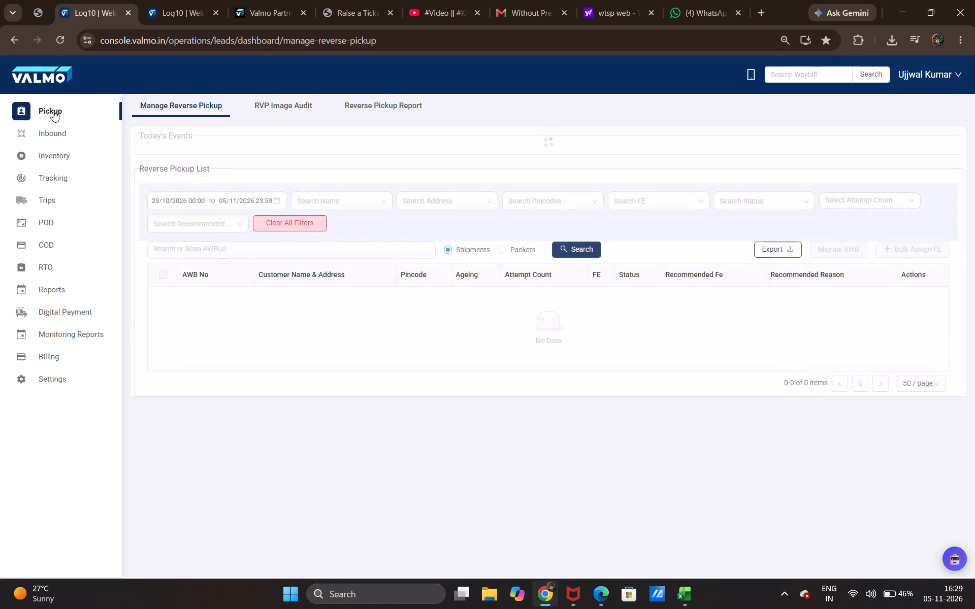
scroll(264, 228, down, 4)
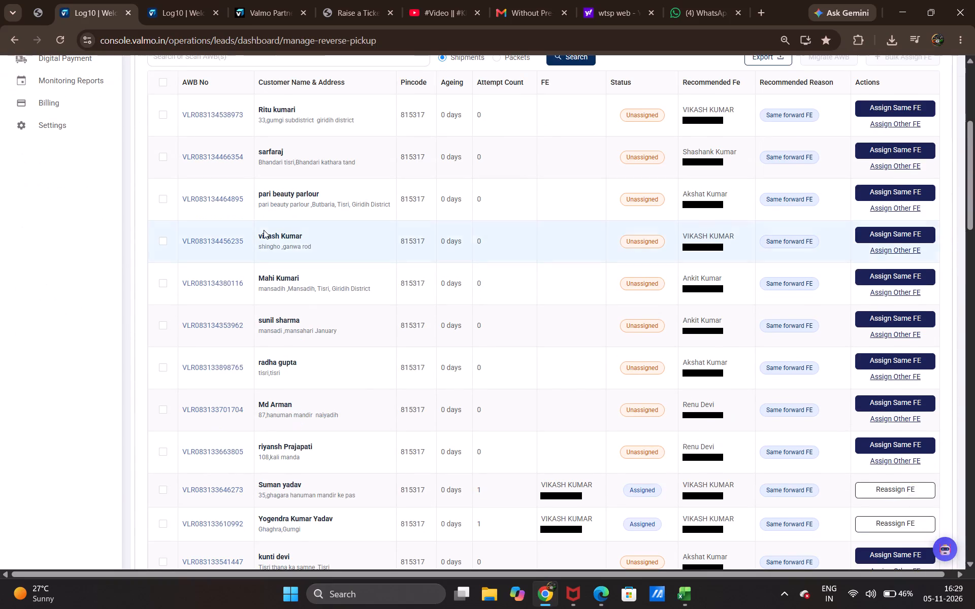
scroll(264, 230, down, 7)
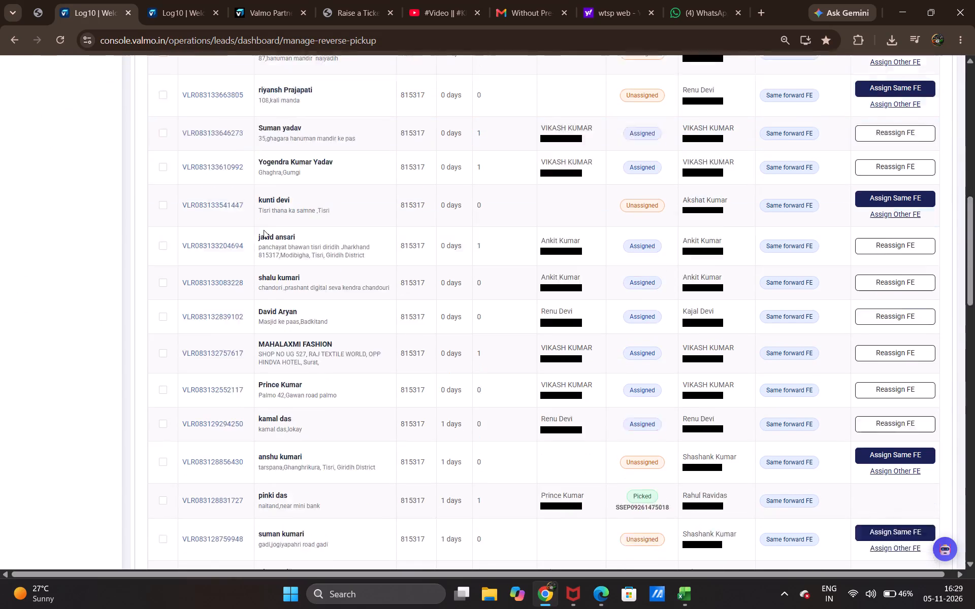
scroll(264, 230, down, 3)
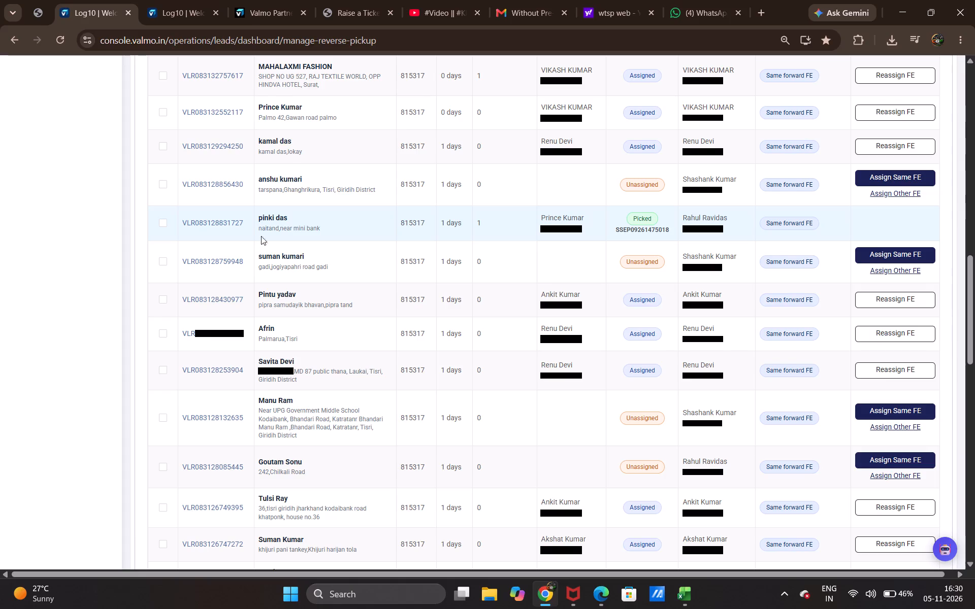
scroll(34, 237, up, 8)
scroll(117, 178, up, 15)
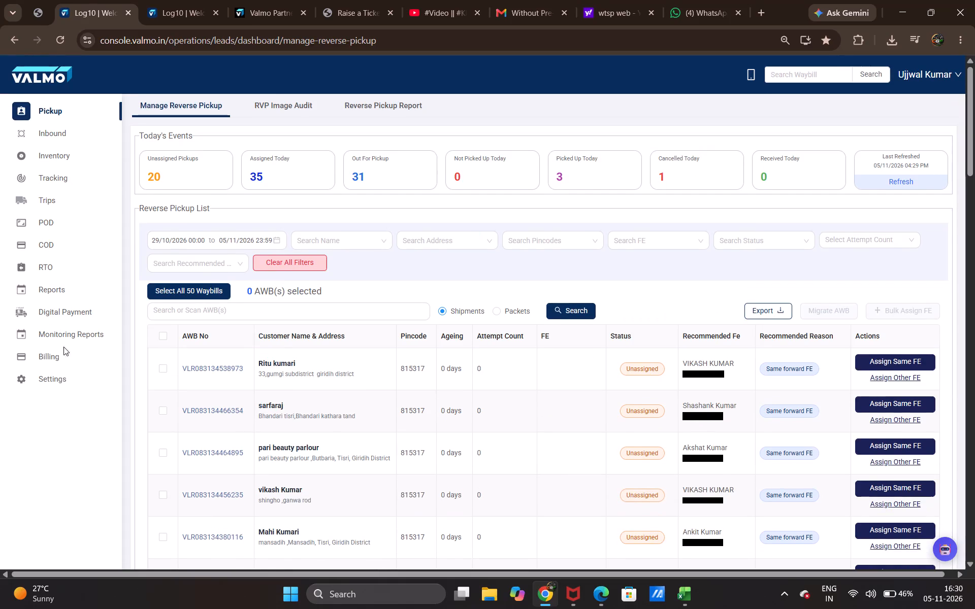
Load the LM Hub Visibility monitoring reports and examine the FE-level performance and COD collected table.
click(63, 347)
click(72, 331)
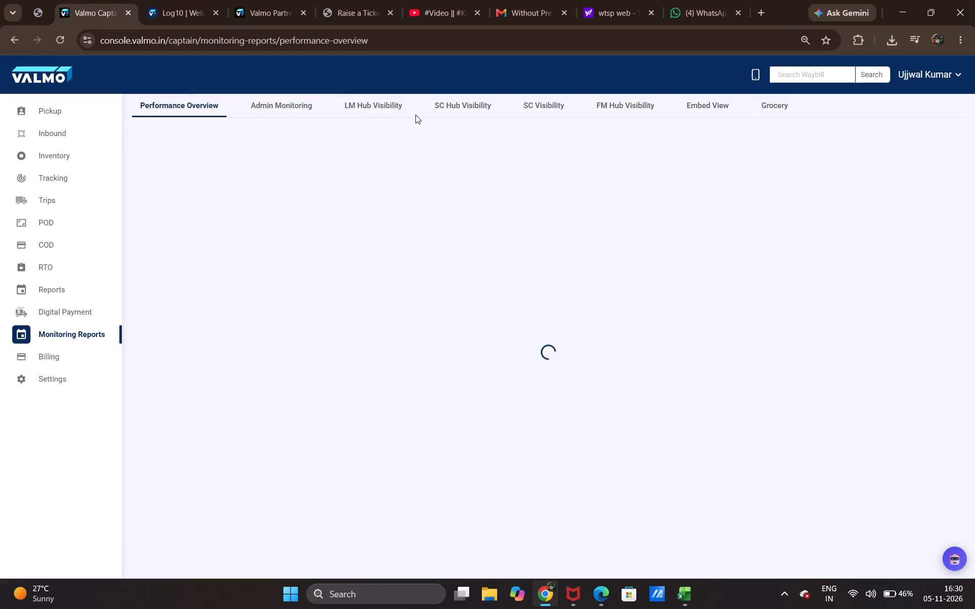
click(398, 111)
scroll(404, 226, down, 3)
click(480, 196)
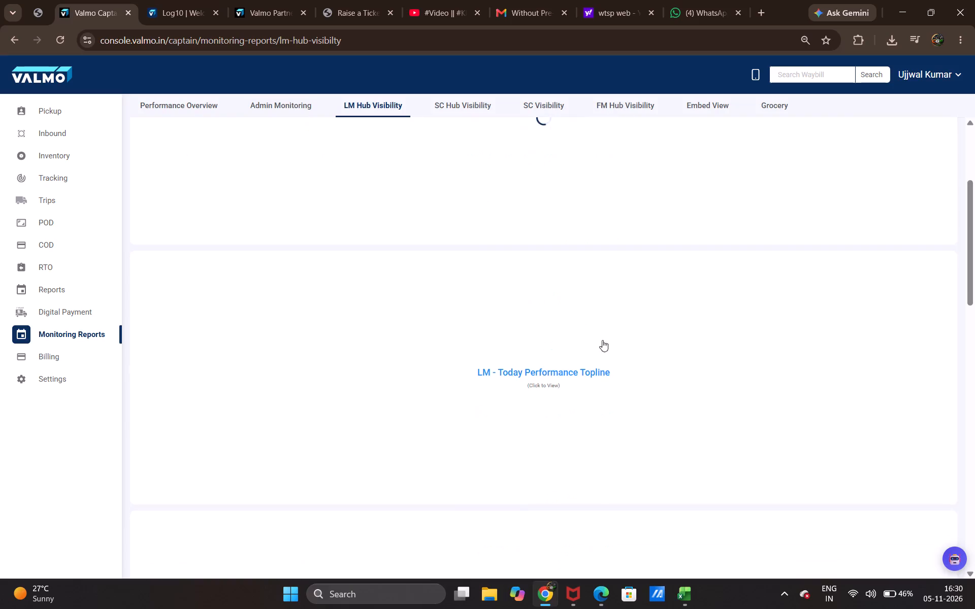
click(602, 340)
scroll(602, 340, down, 5)
click(599, 328)
scroll(599, 328, down, 4)
click(594, 329)
click(482, 329)
scroll(485, 328, down, 6)
click(499, 321)
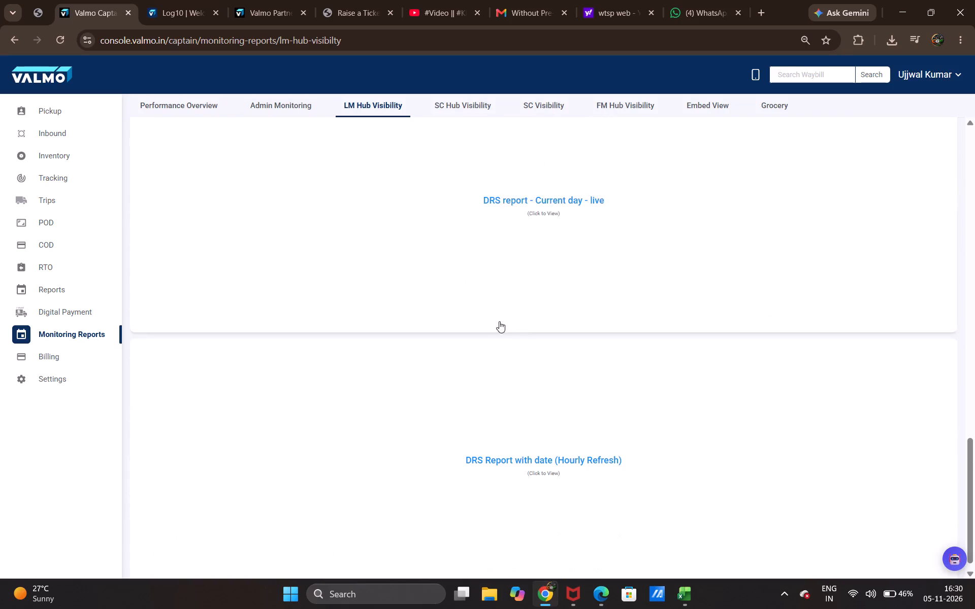
click(575, 422)
scroll(563, 413, up, 8)
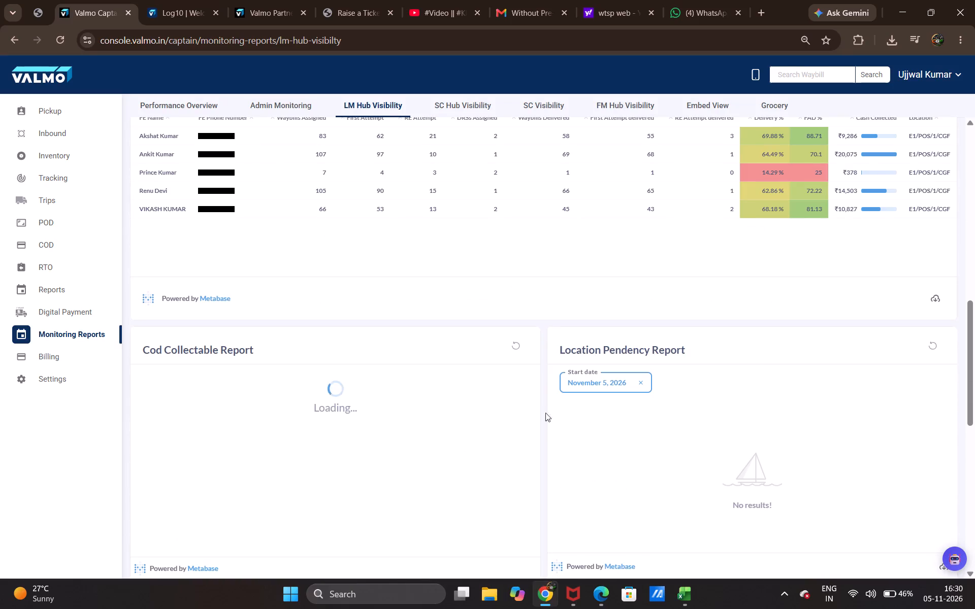
scroll(540, 413, up, 2)
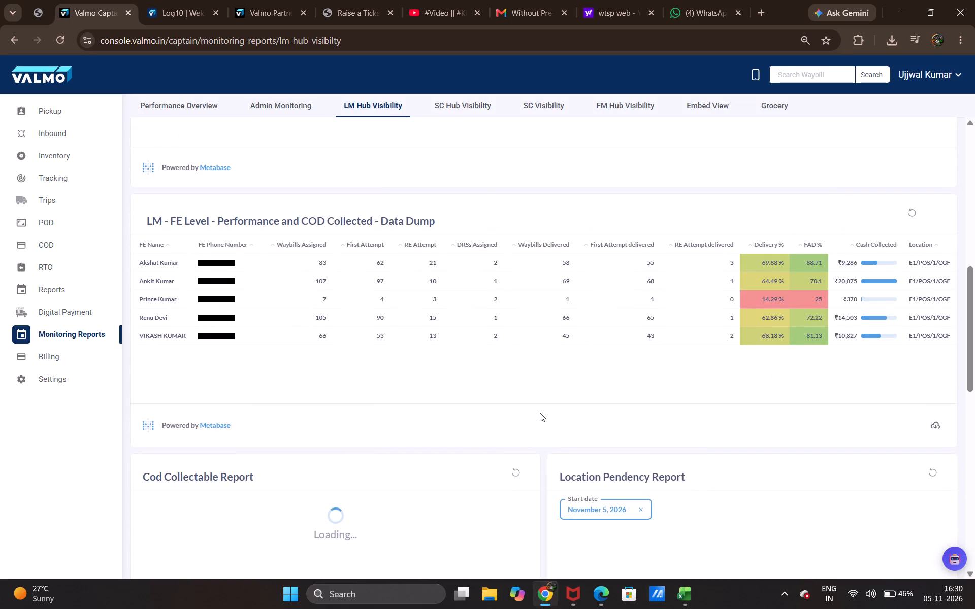
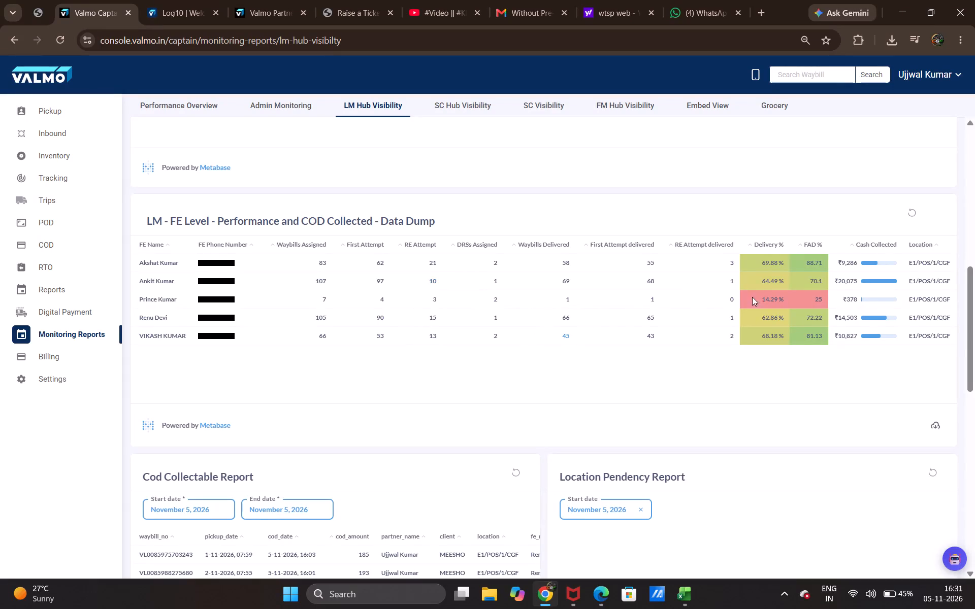
Refresh the LM FE-level performance and COD collected report.
click(909, 213)
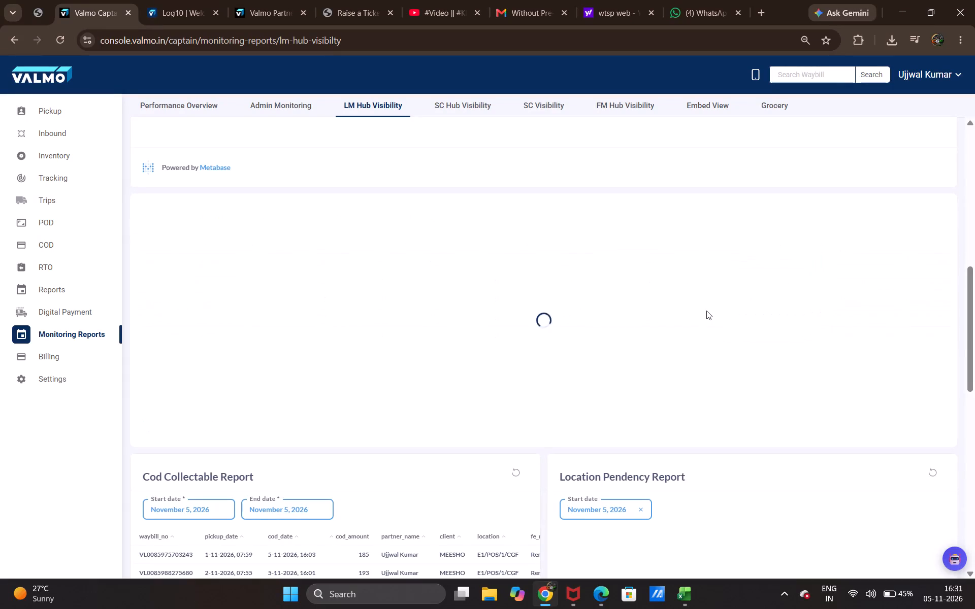
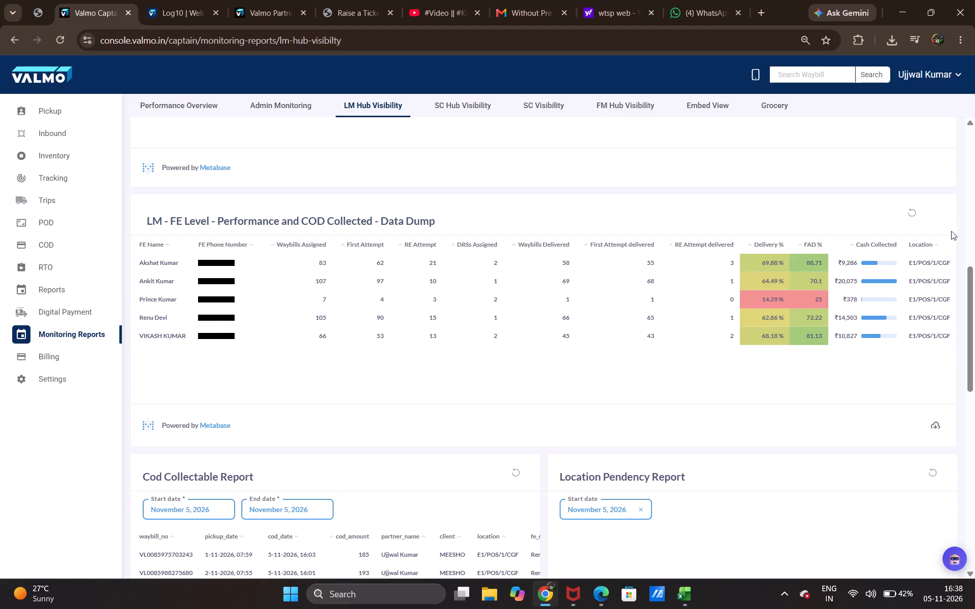
Refresh the LM FE-level performance and COD collected data again, twice, to check the field executives' latest delivery figures.
click(911, 212)
scroll(638, 392, down, 2)
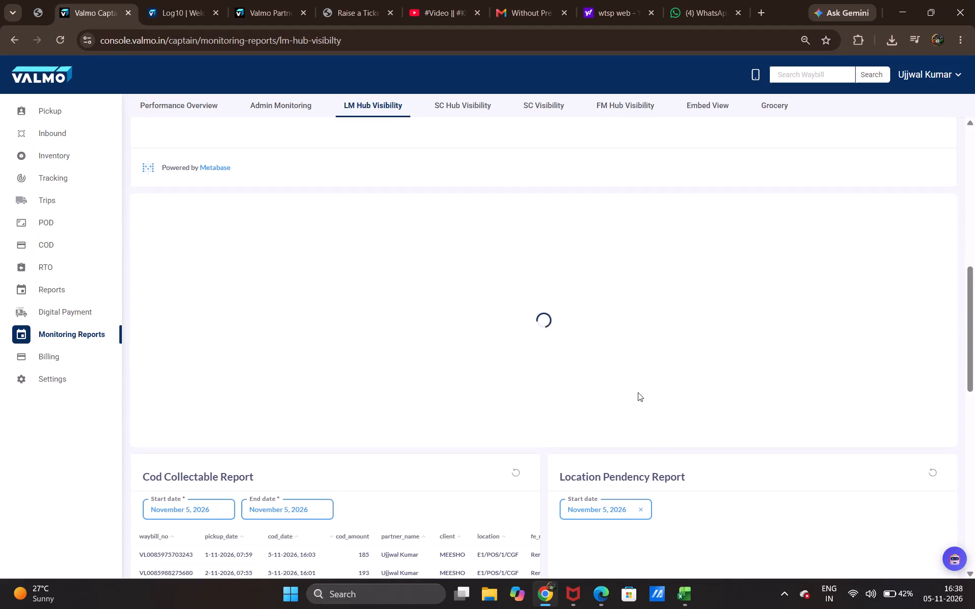
scroll(638, 392, down, 1)
scroll(639, 384, up, 5)
scroll(671, 366, down, 2)
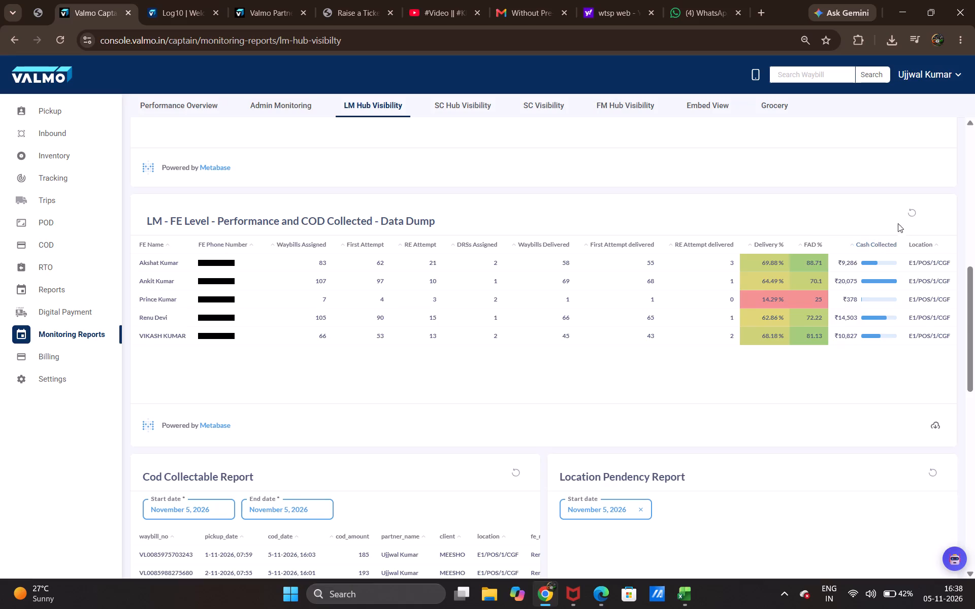
click(909, 213)
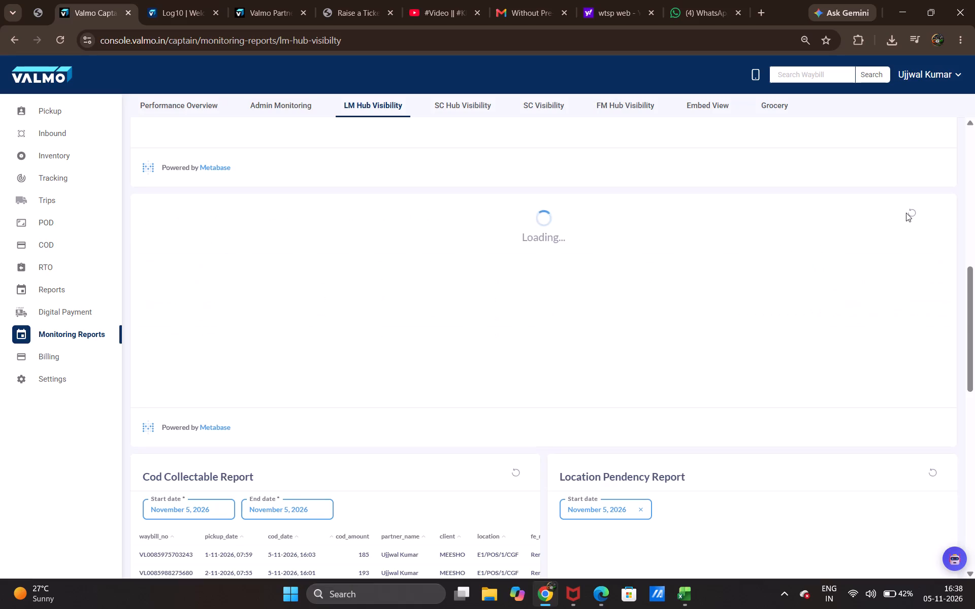
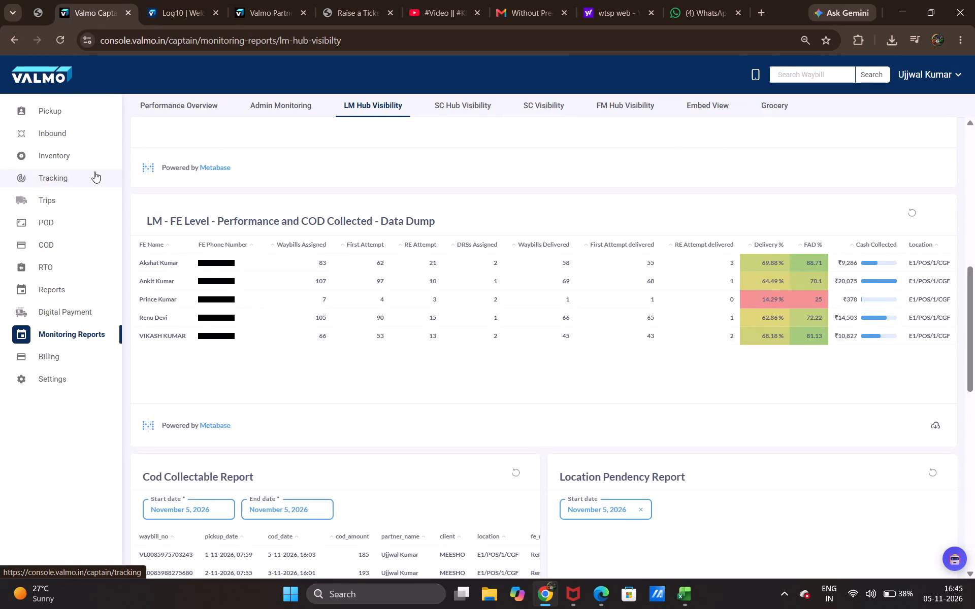
click(44, 159)
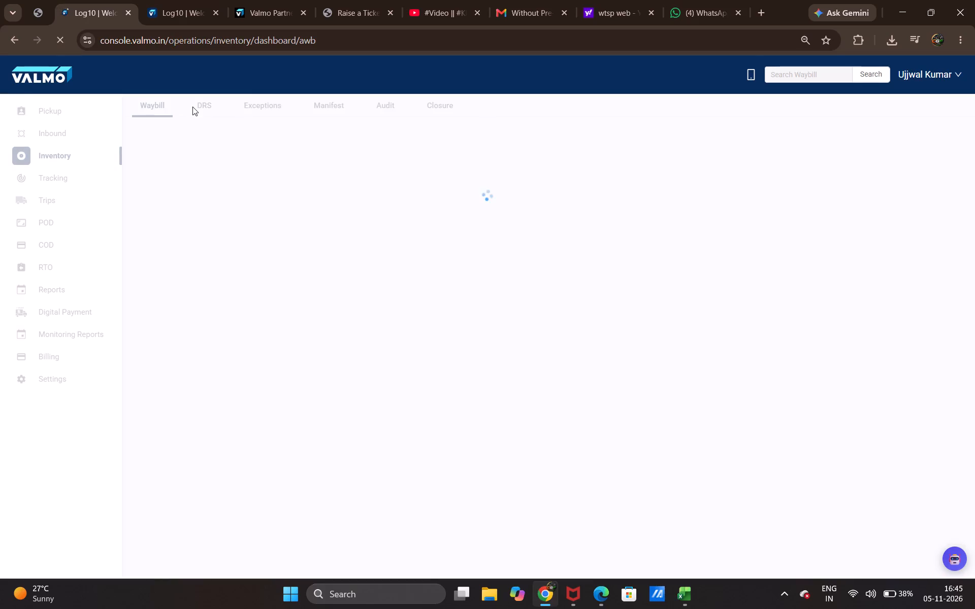
click(206, 107)
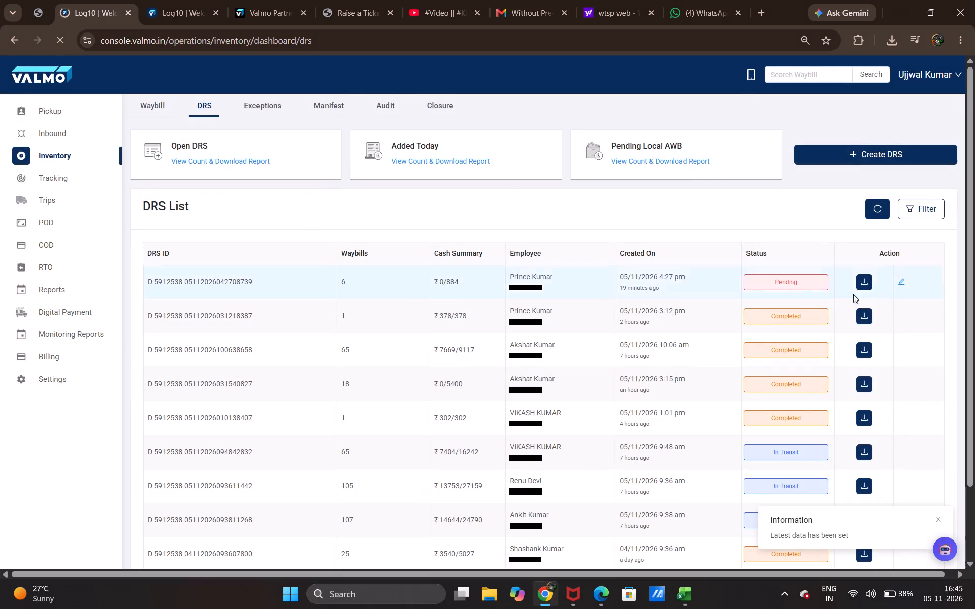
click(897, 281)
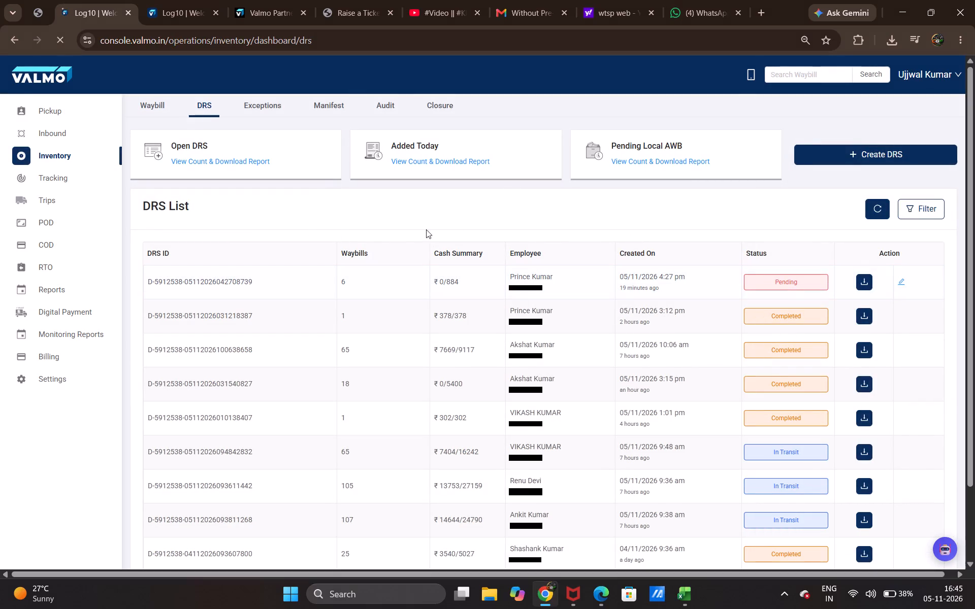
click(899, 280)
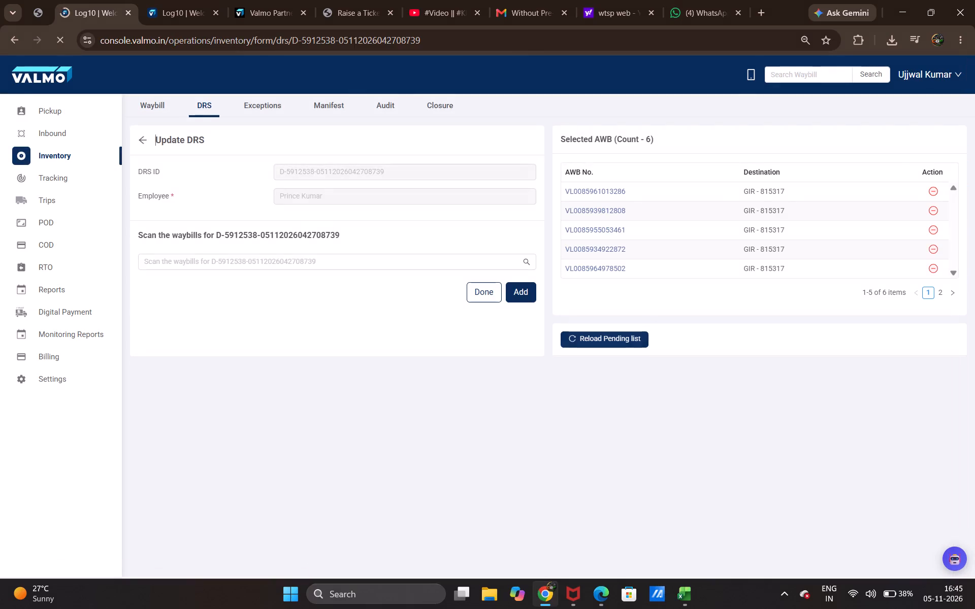
click(305, 260)
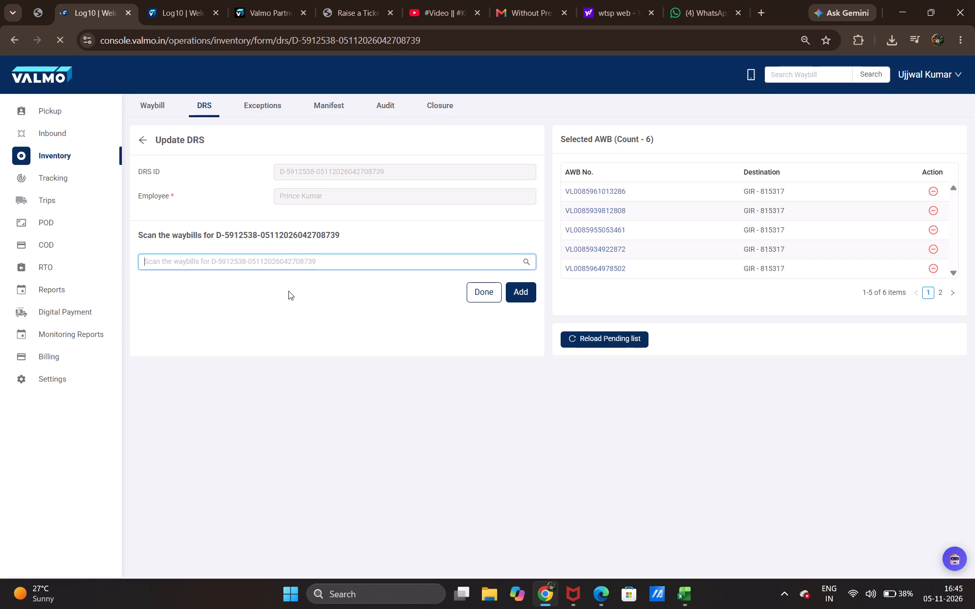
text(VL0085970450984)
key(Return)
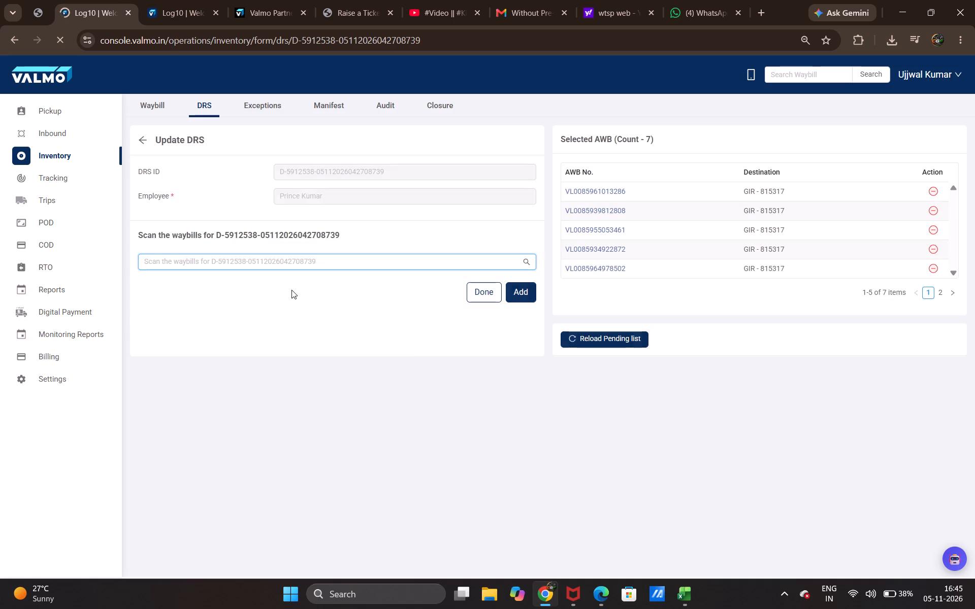
Finish the DRS update, skipping the assignment of priority shipments.
click(473, 298)
click(481, 338)
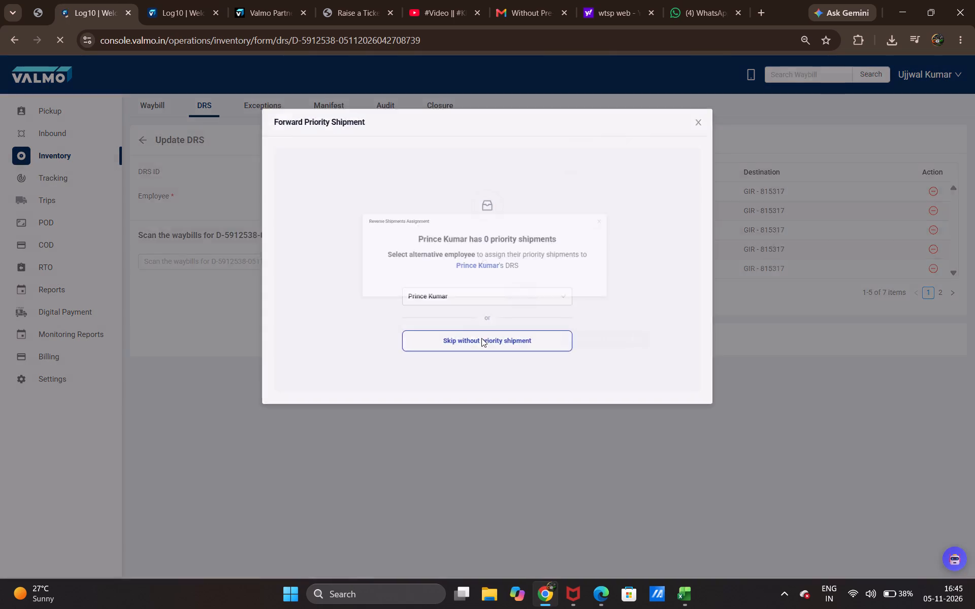
click(486, 352)
click(487, 343)
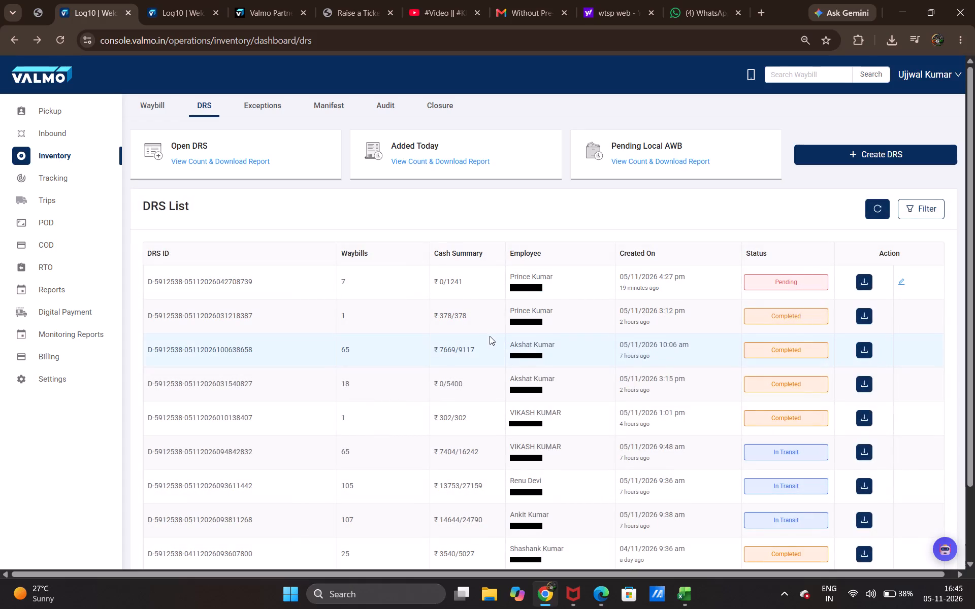
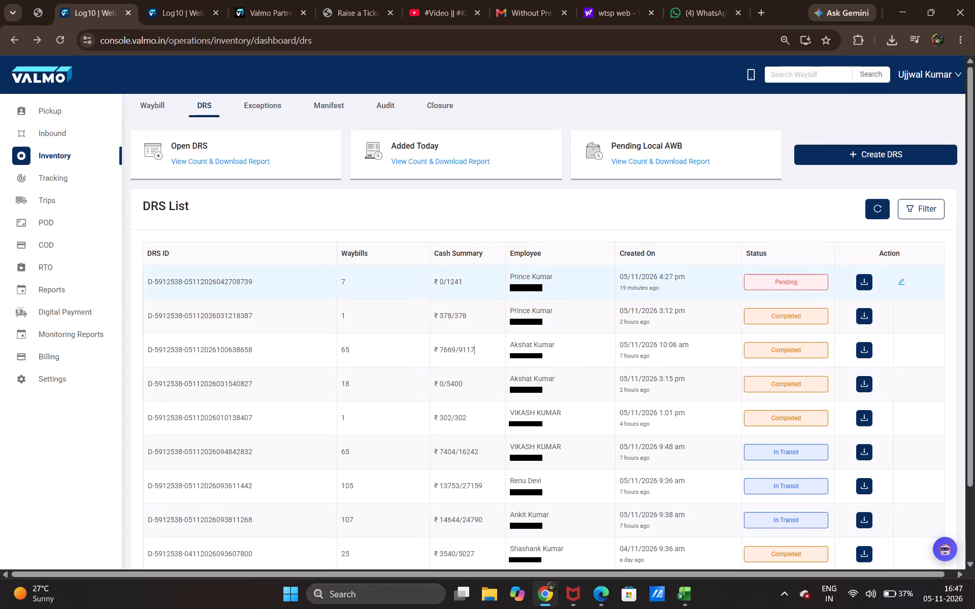
click(903, 281)
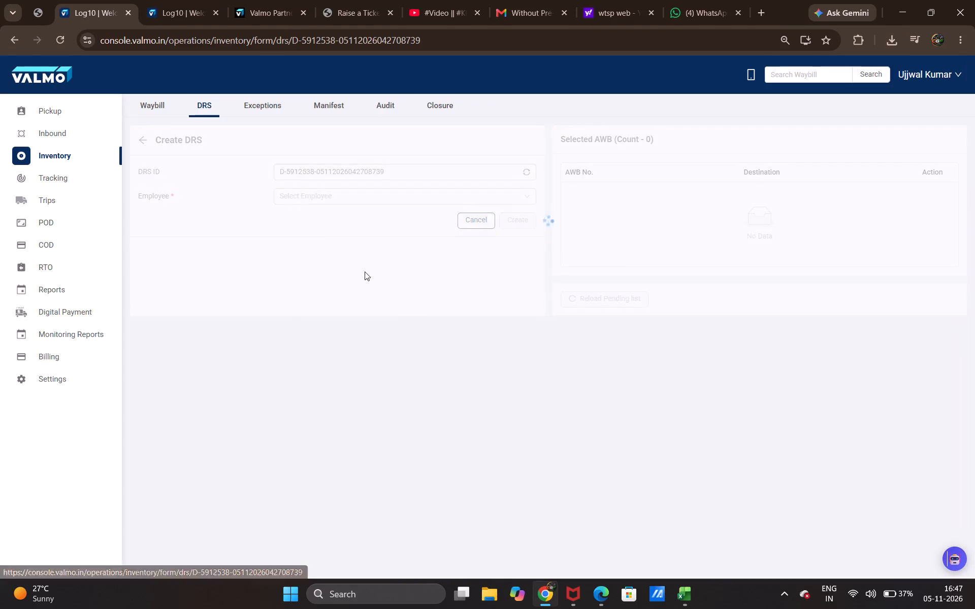
click(329, 264)
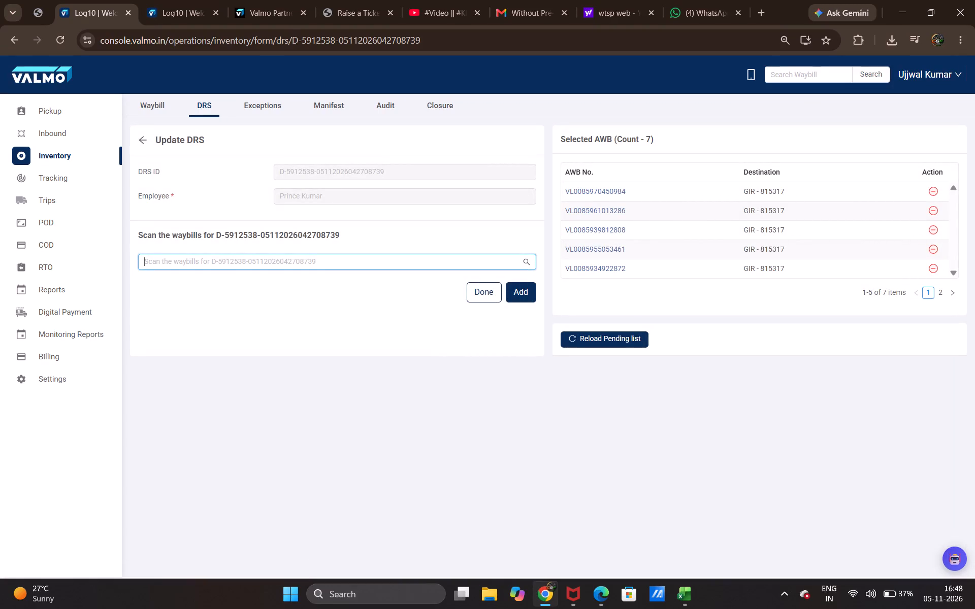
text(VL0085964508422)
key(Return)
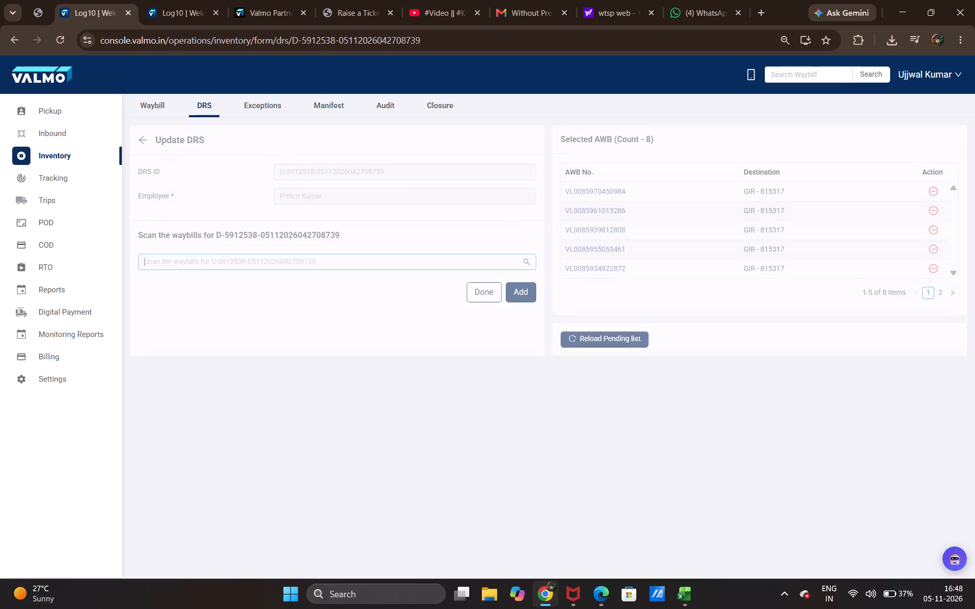
Finish the DRS update, skipping the assignment of priority shipments.
click(472, 293)
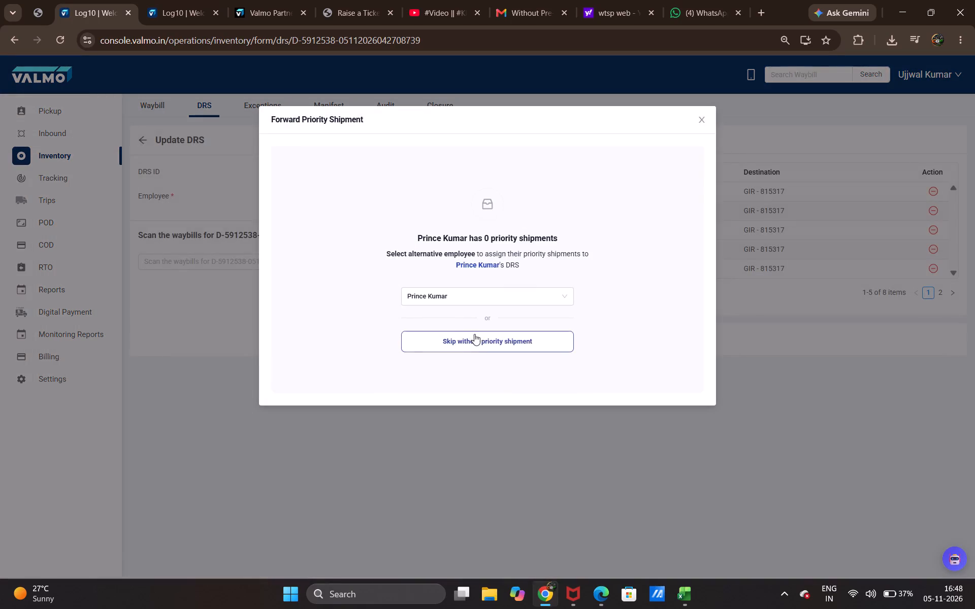
click(475, 336)
click(478, 341)
click(489, 339)
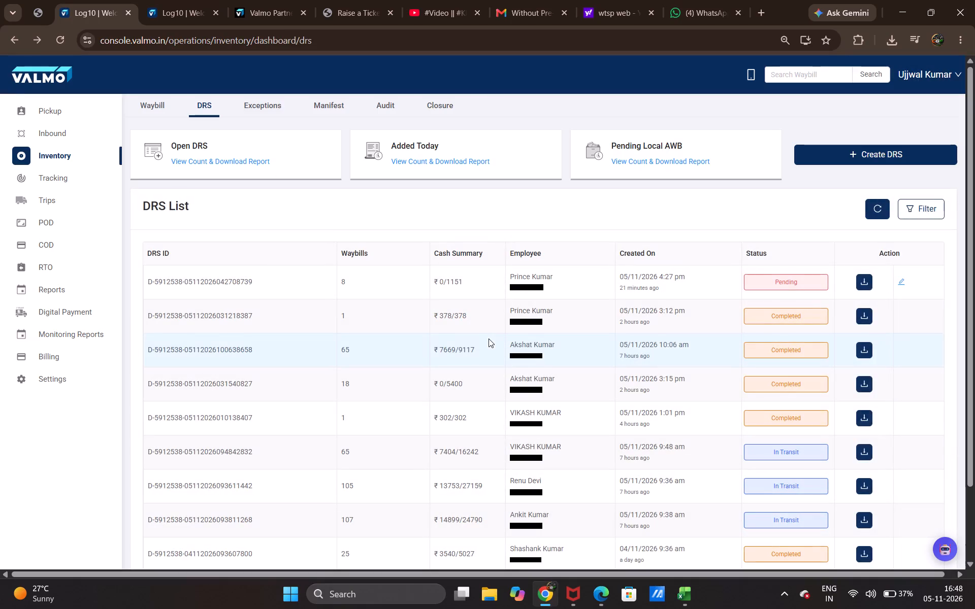